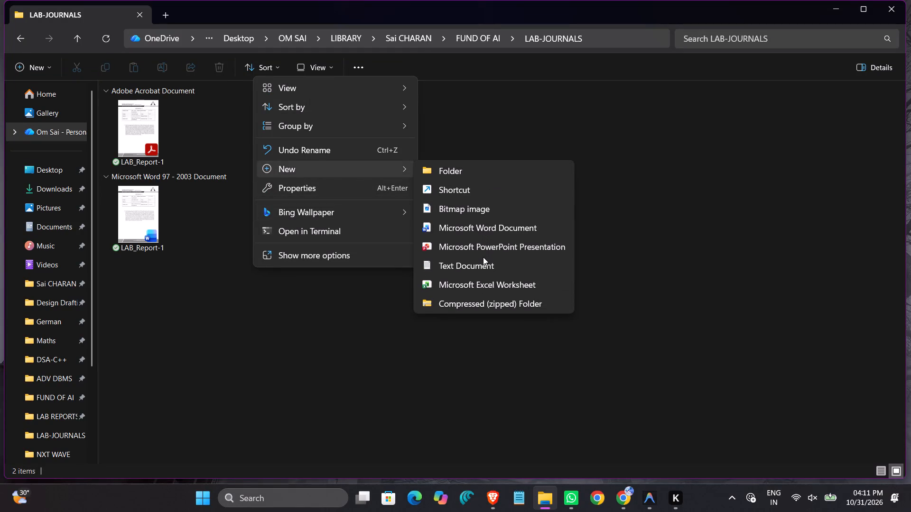
# Create a new Word document named LAB_Report-2 in the LAB-JOURNALS folder.
pyautogui.click(479, 232)
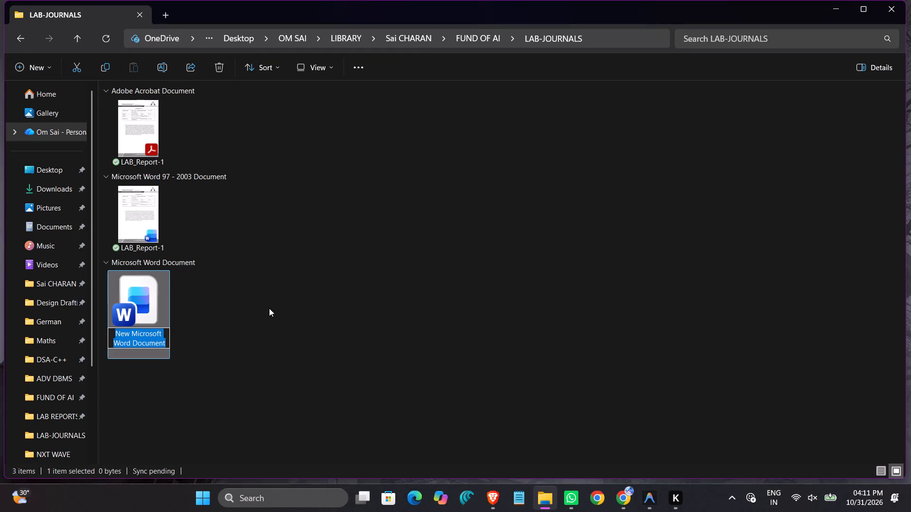
pyautogui.press('l')
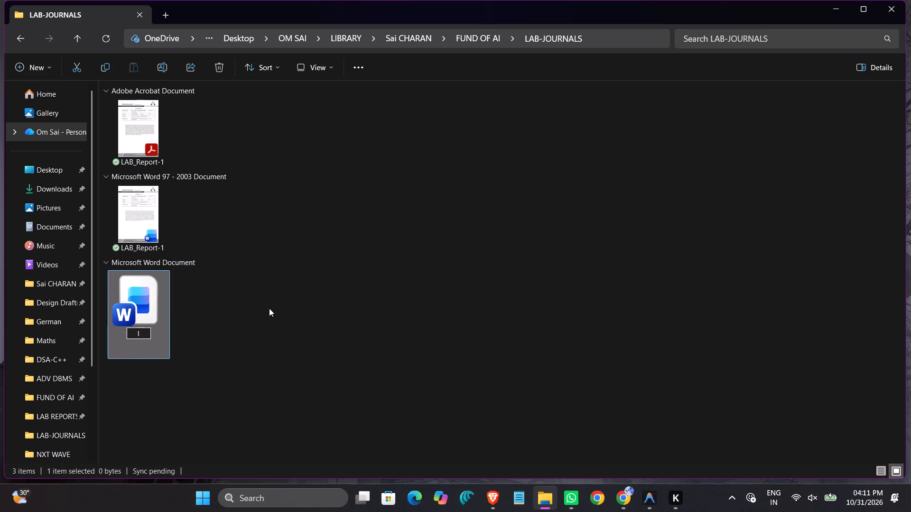
pyautogui.press('a')
pyautogui.press('BackSpace')
pyautogui.press('BackSpace')
pyautogui.hotkey('shift', 'l')
pyautogui.write('AB')
pyautogui.hotkey('shift', '_')
pyautogui.write('Report')
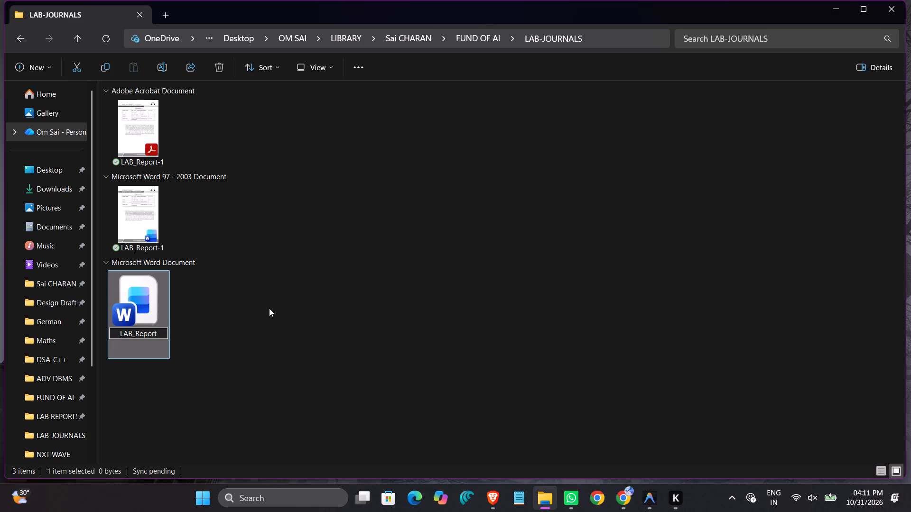
pyautogui.write('-2')
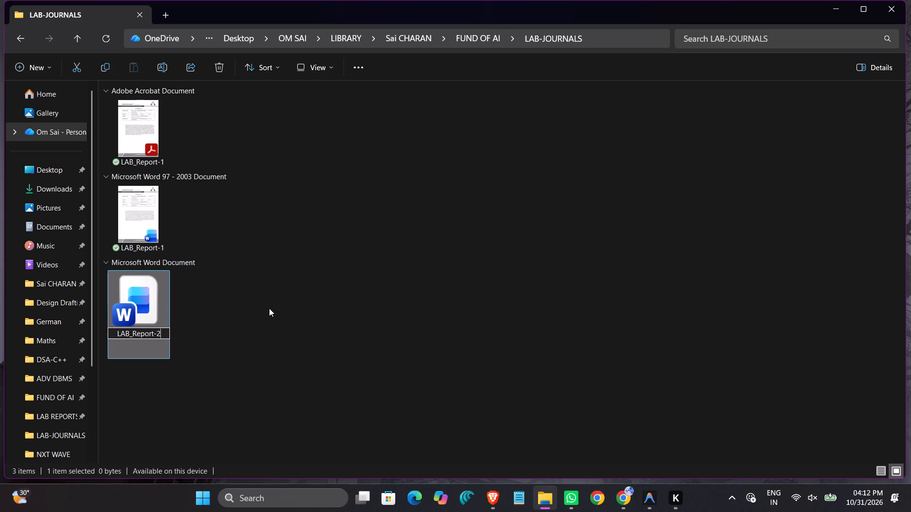
pyautogui.press('Return')
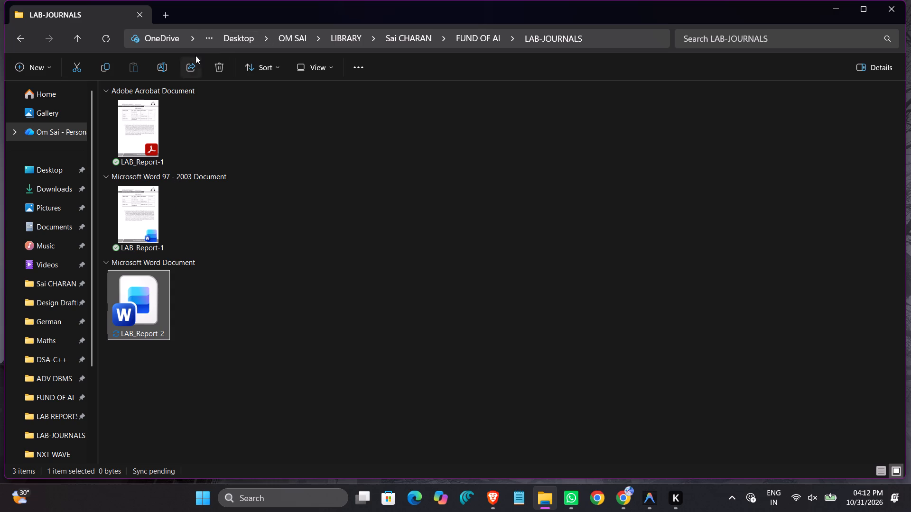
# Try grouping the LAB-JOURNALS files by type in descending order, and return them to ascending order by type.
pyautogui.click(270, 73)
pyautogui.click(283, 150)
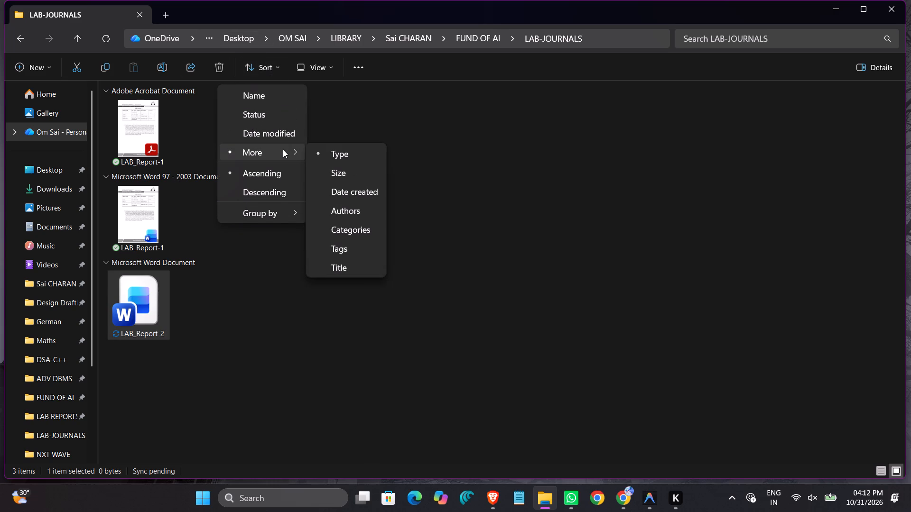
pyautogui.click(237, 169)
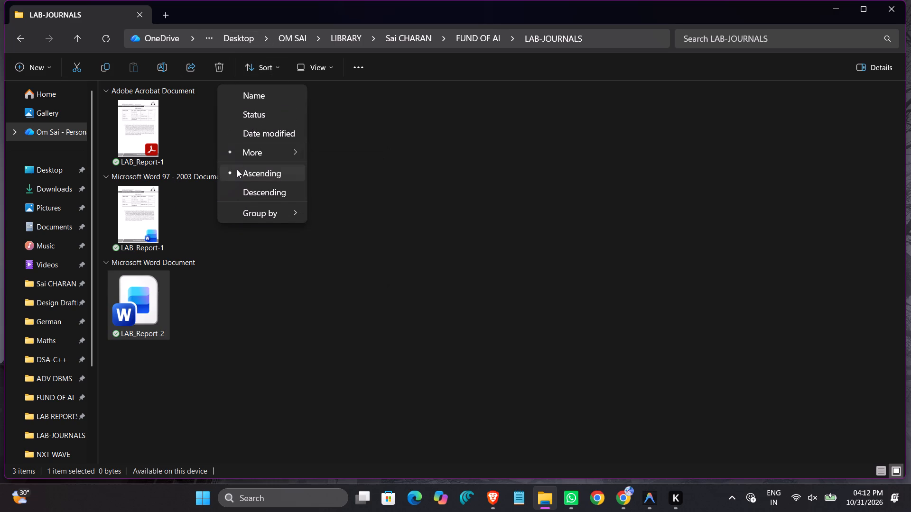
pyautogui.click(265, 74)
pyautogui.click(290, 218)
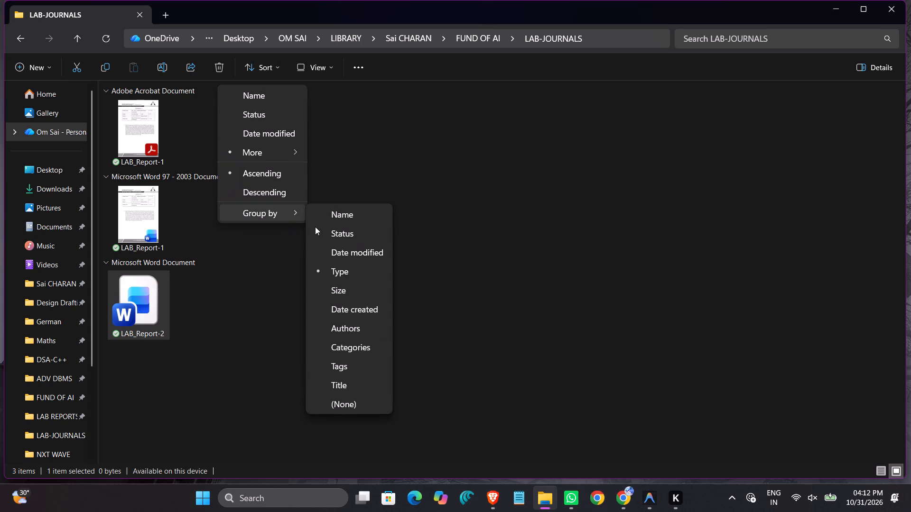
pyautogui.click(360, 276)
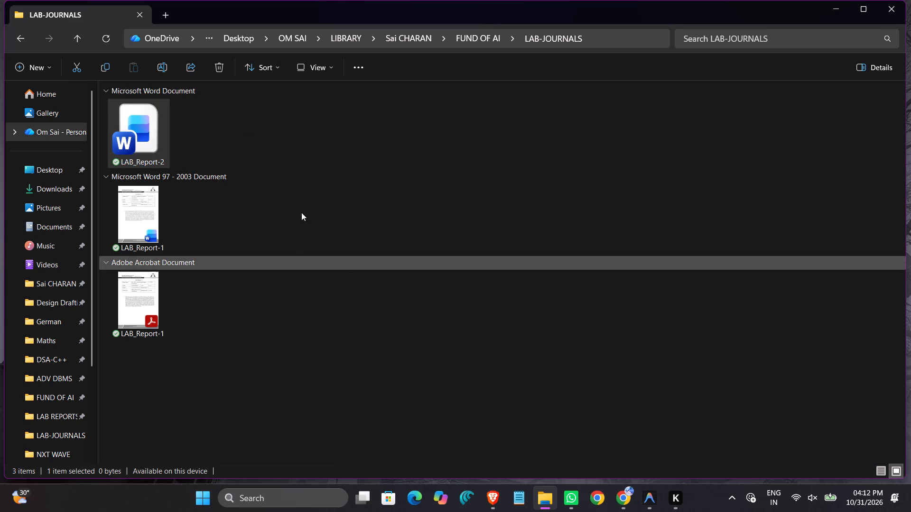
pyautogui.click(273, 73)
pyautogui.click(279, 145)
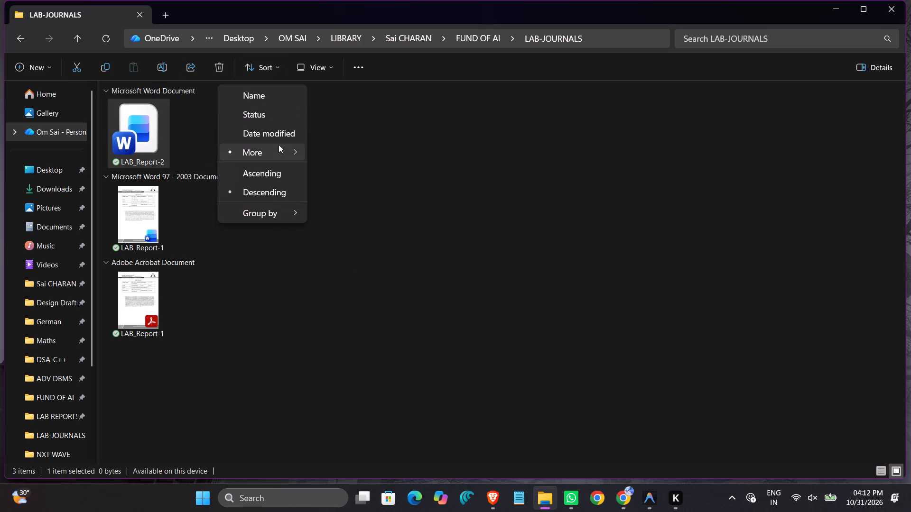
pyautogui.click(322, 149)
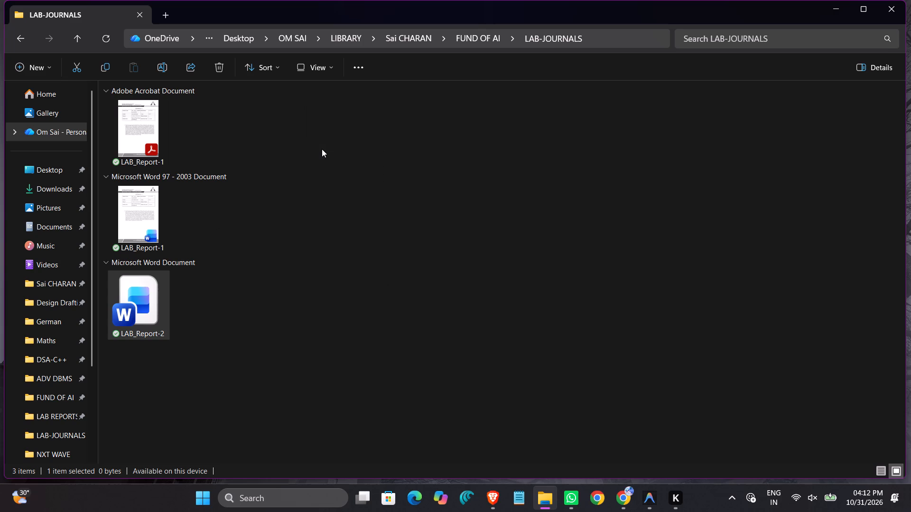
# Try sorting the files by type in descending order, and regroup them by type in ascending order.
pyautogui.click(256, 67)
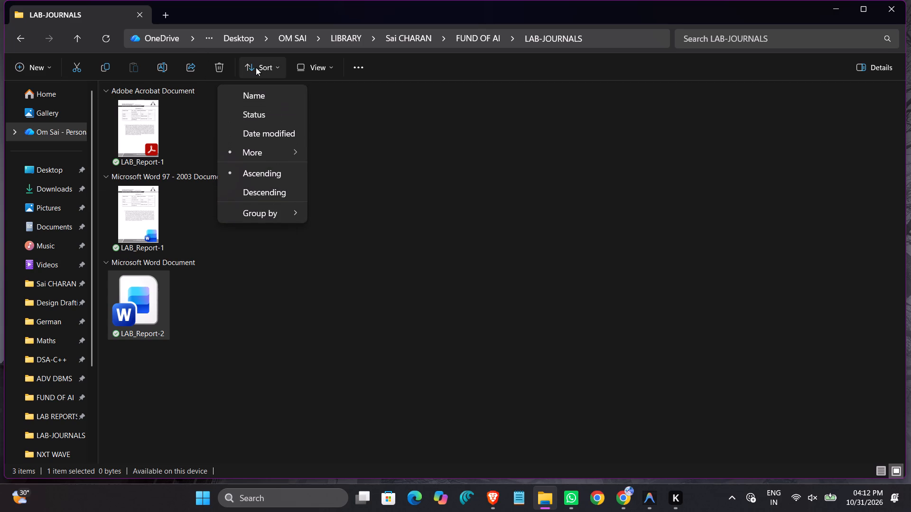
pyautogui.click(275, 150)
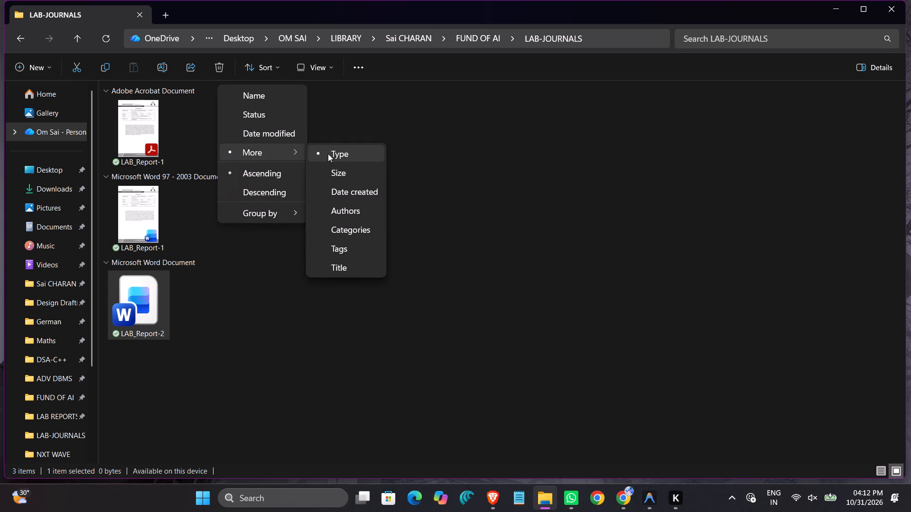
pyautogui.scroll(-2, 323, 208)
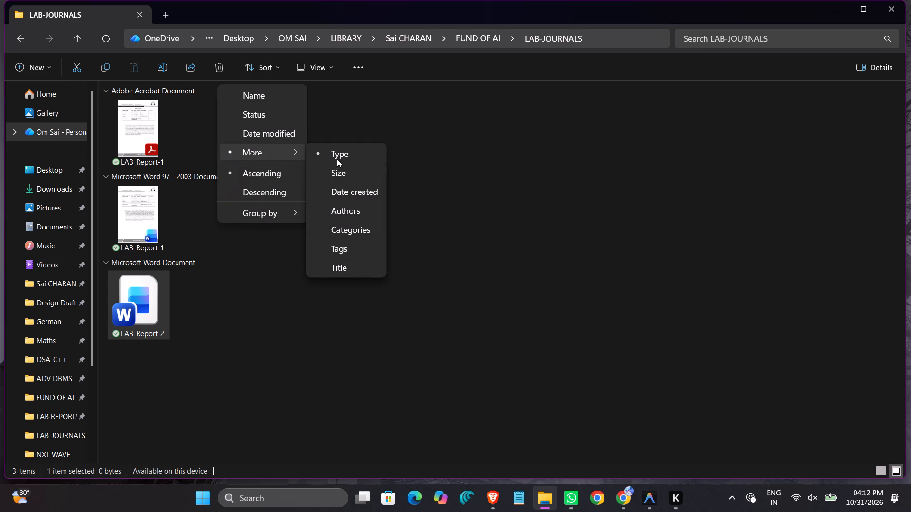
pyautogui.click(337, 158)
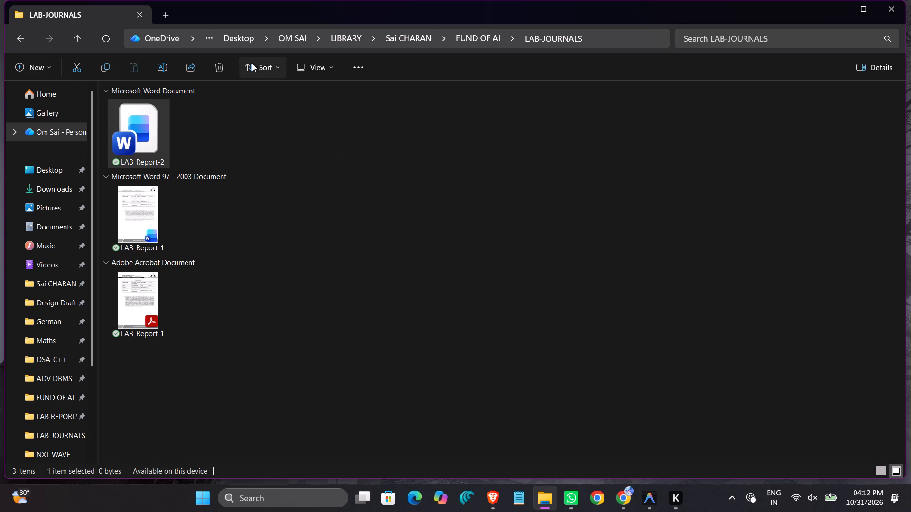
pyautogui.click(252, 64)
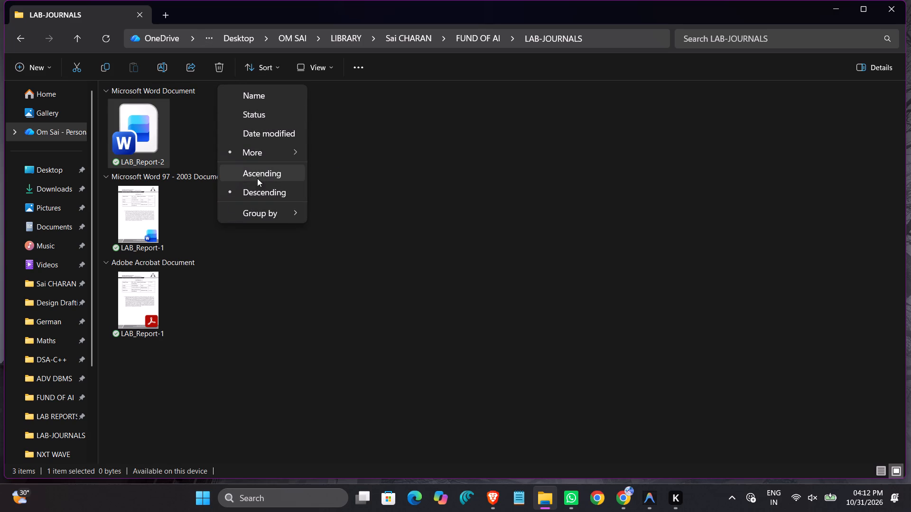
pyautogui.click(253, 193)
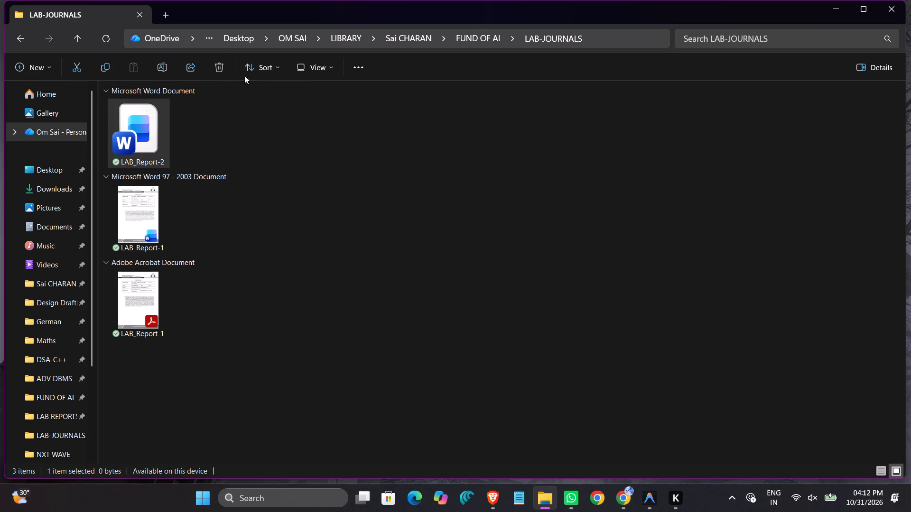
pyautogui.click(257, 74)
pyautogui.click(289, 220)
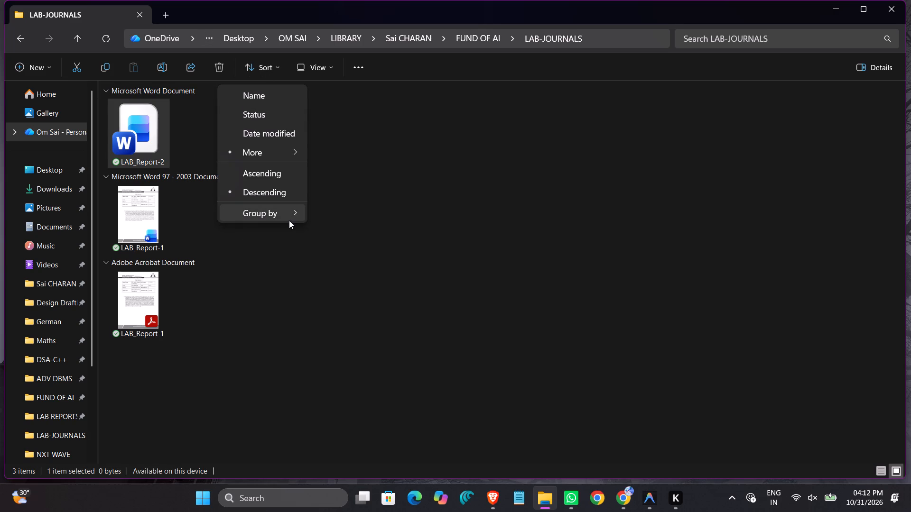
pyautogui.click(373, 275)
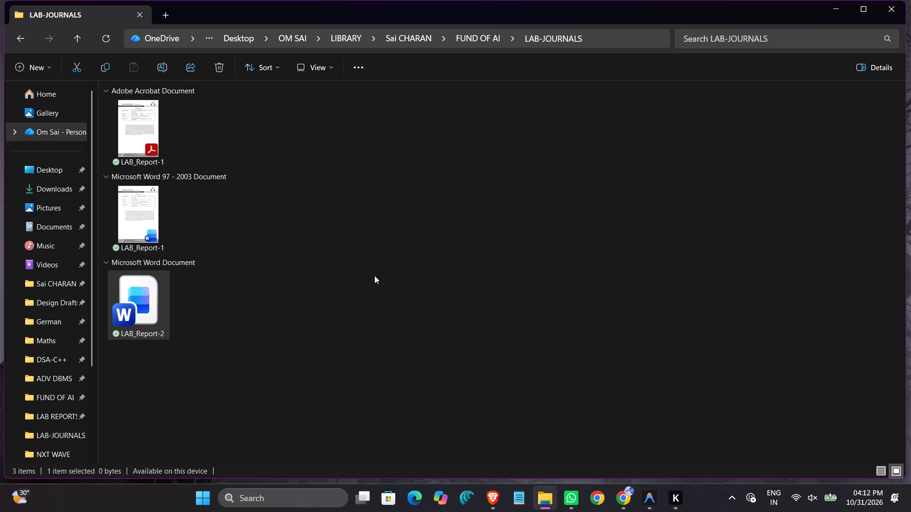
# Open the LAB_Report-1 Word document, examine its header table and first section, and close it.
pyautogui.click(111, 177)
pyautogui.click(111, 178)
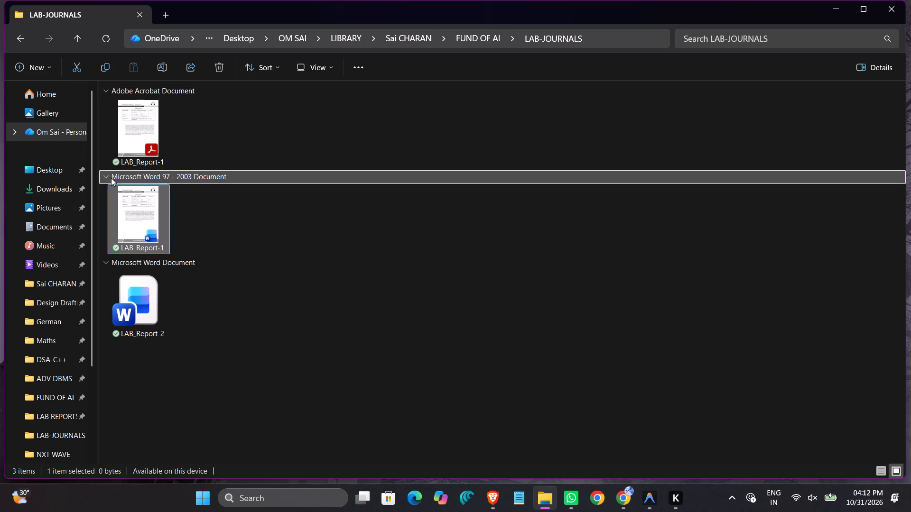
pyautogui.click(153, 303)
pyautogui.tripleClick(139, 208)
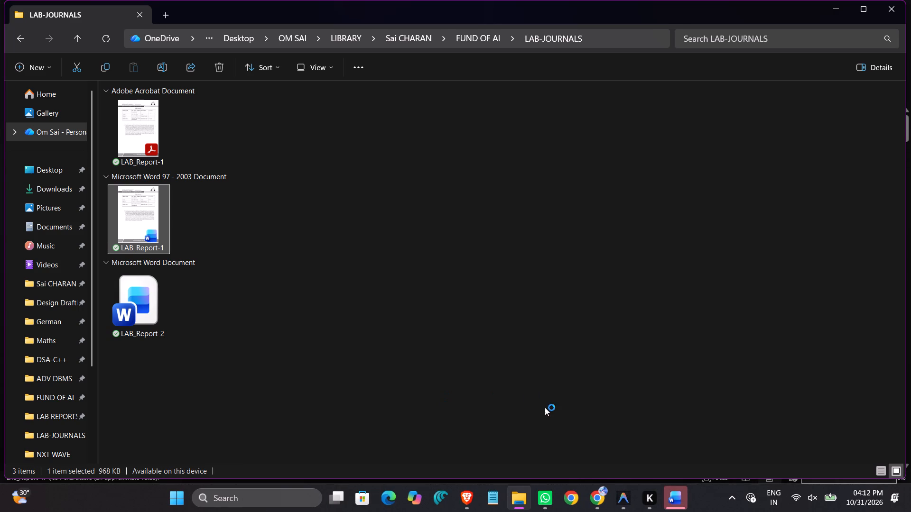
pyautogui.click(671, 496)
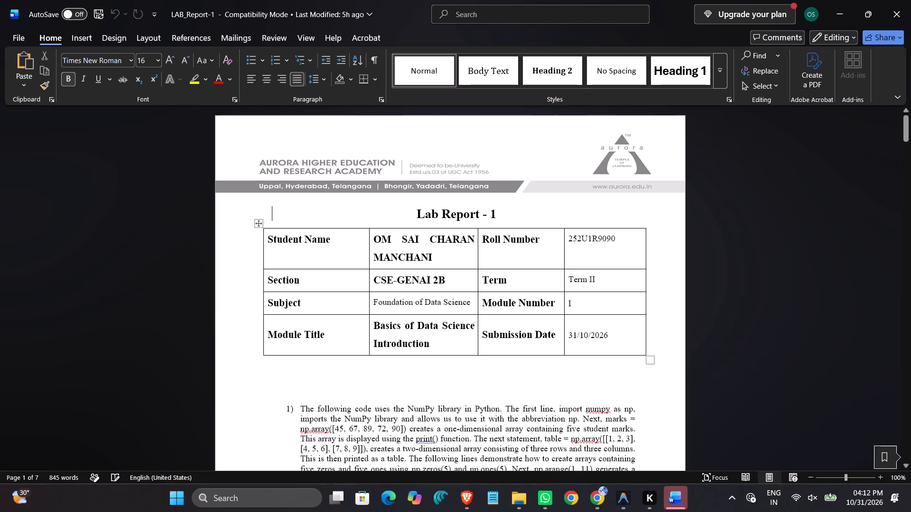
pyautogui.hscroll(1, 511, 346)
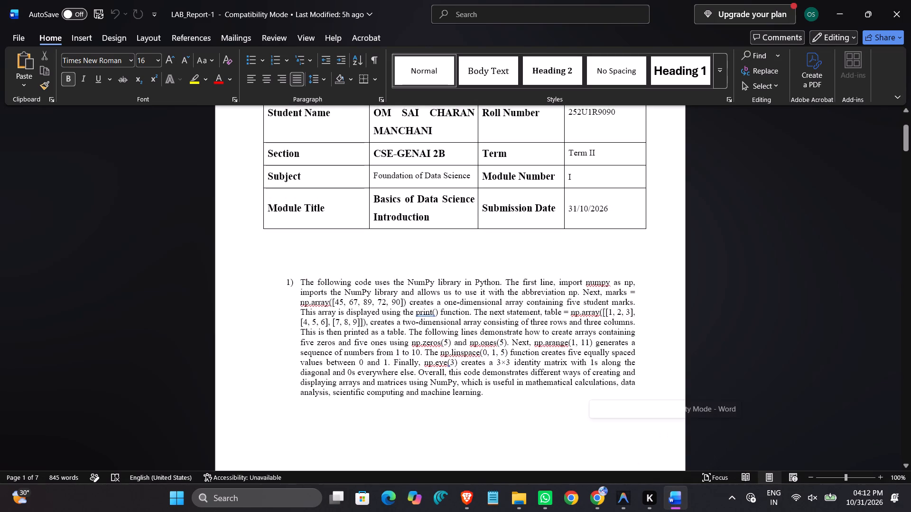
pyautogui.click(910, 0)
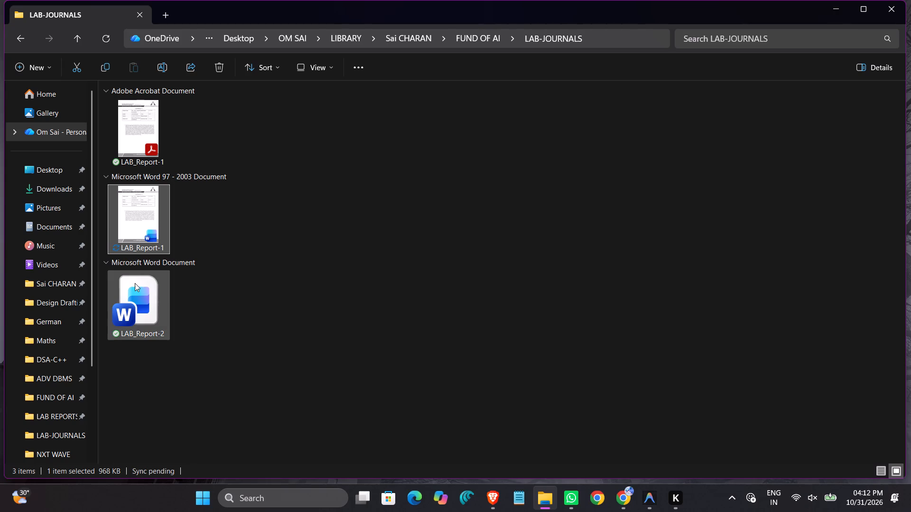
# Move LAB_Report-2 from LAB-JOURNALS into the LAB JOURNALS folder inside ADV DBMS.
pyautogui.scroll(-1, 74, 350)
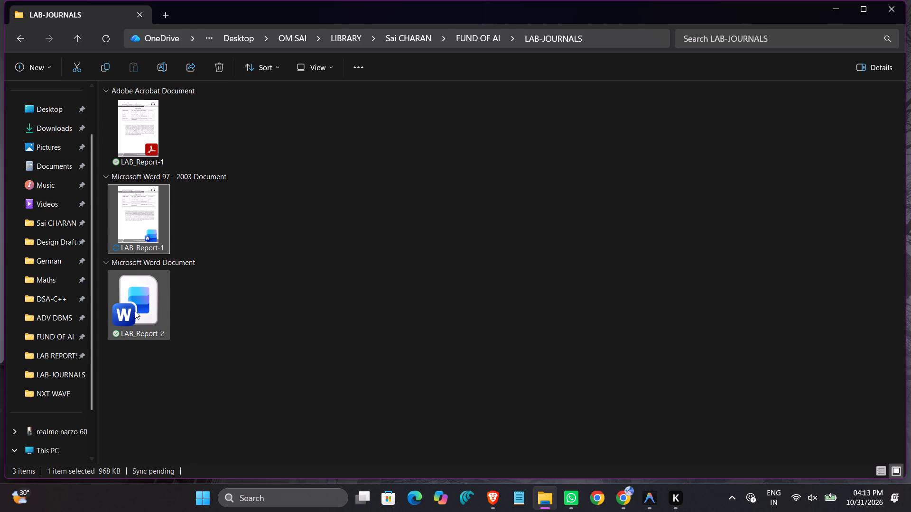
pyautogui.rightClick(135, 311)
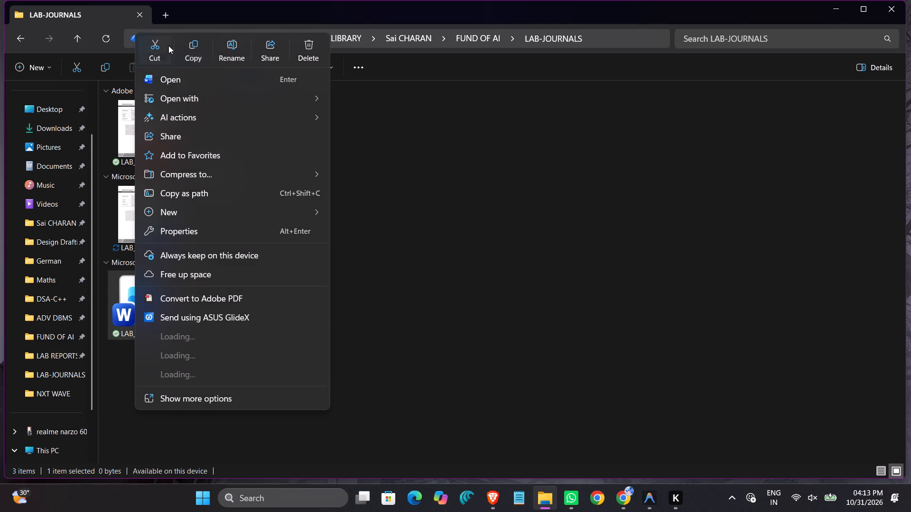
pyautogui.click(168, 45)
pyautogui.click(39, 317)
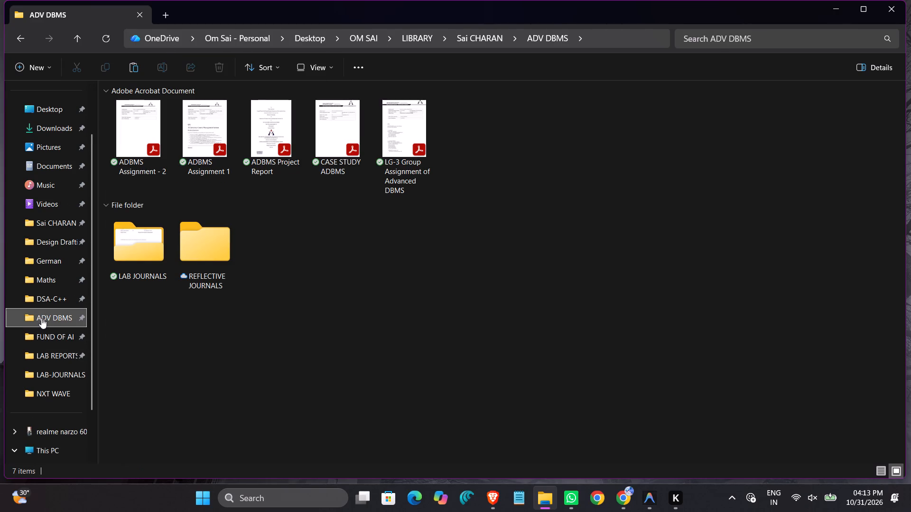
pyautogui.doubleClick(127, 258)
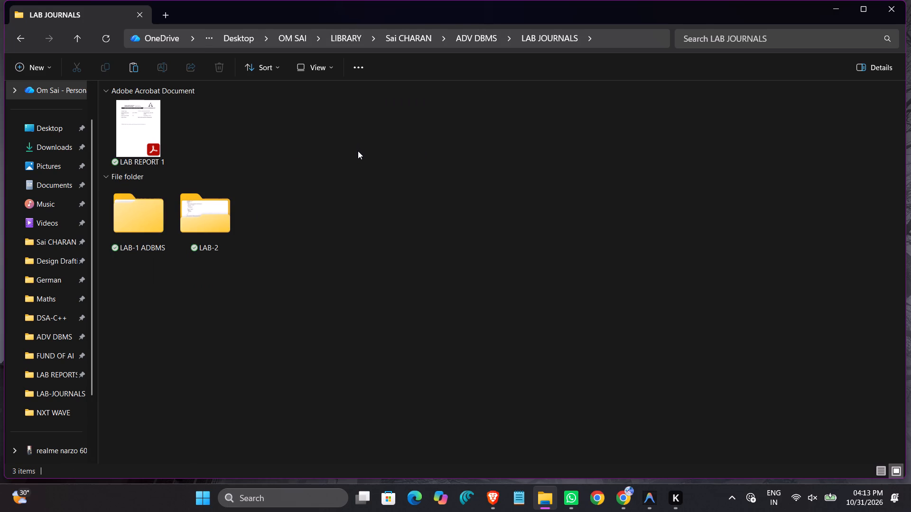
pyautogui.hotkey('ctrl', 'v')
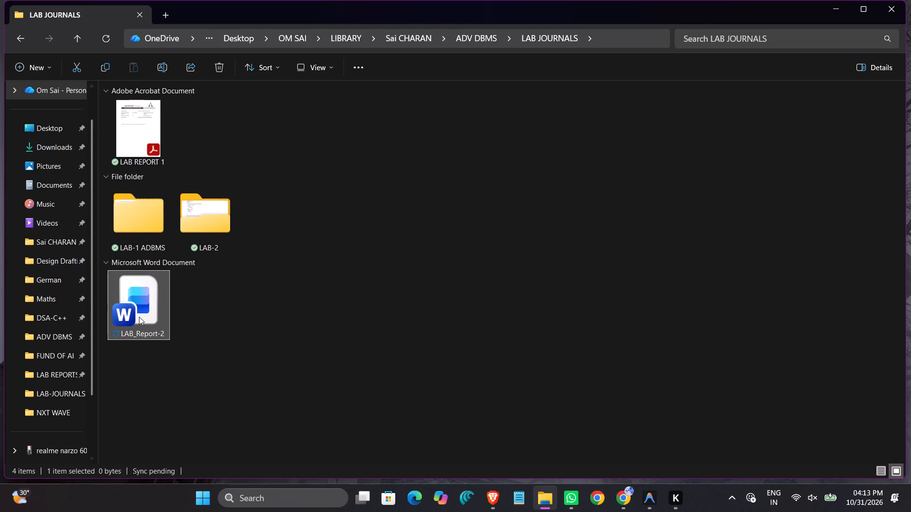
# Open the moved LAB_Report-2 document in Word to check it, and close it.
pyautogui.doubleClick(144, 307)
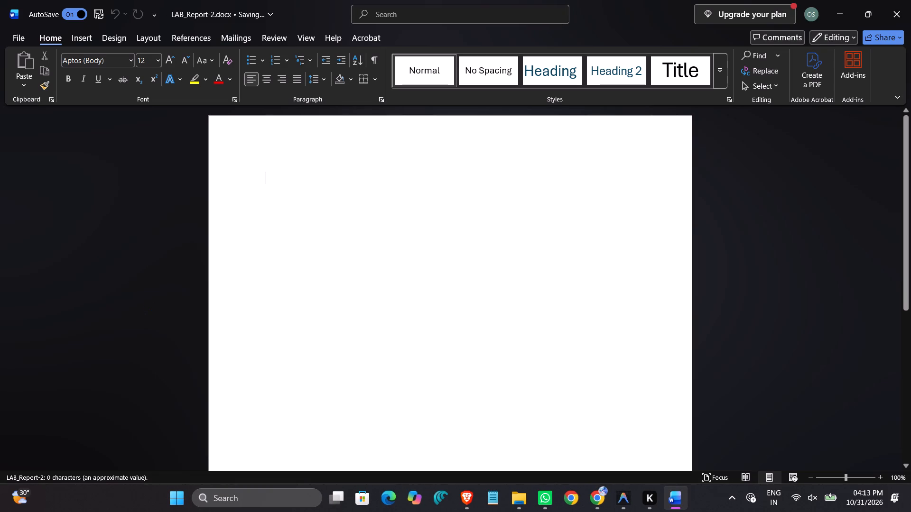
pyautogui.click(910, 0)
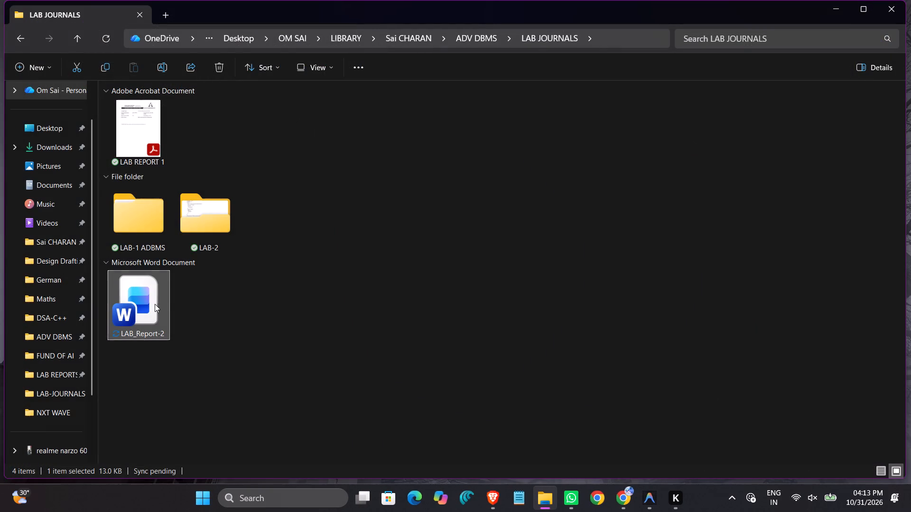
# Look through the files (1) folder inside LAB-1 ADBMS, and return to the LAB JOURNALS folder.
pyautogui.doubleClick(153, 225)
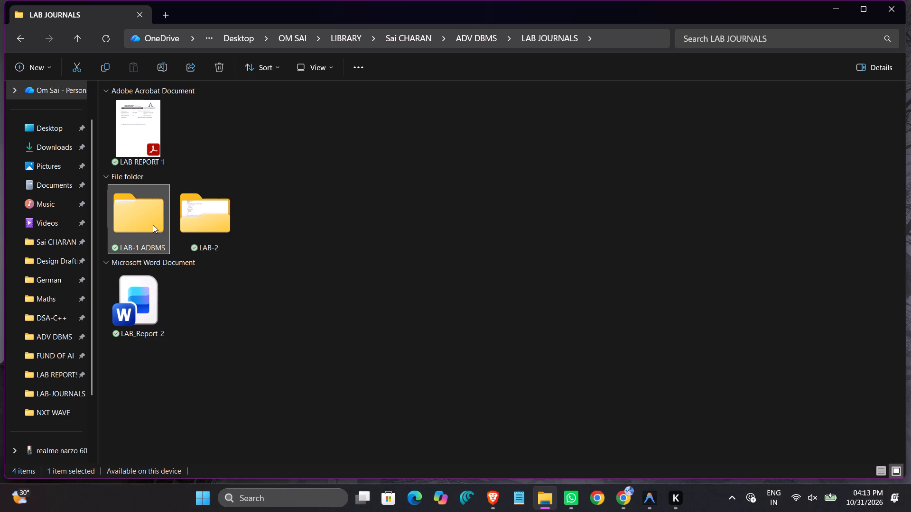
pyautogui.doubleClick(153, 225)
pyautogui.doubleClick(137, 118)
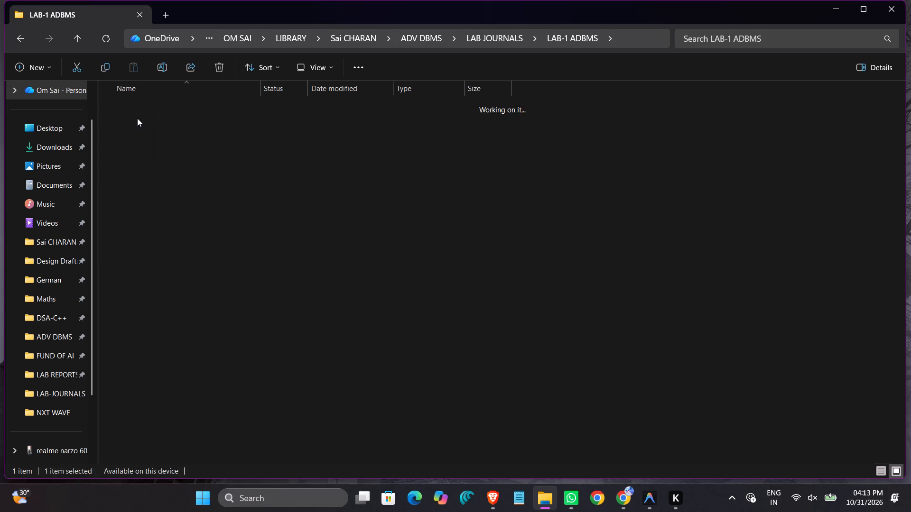
pyautogui.hscroll(13, 164, 297)
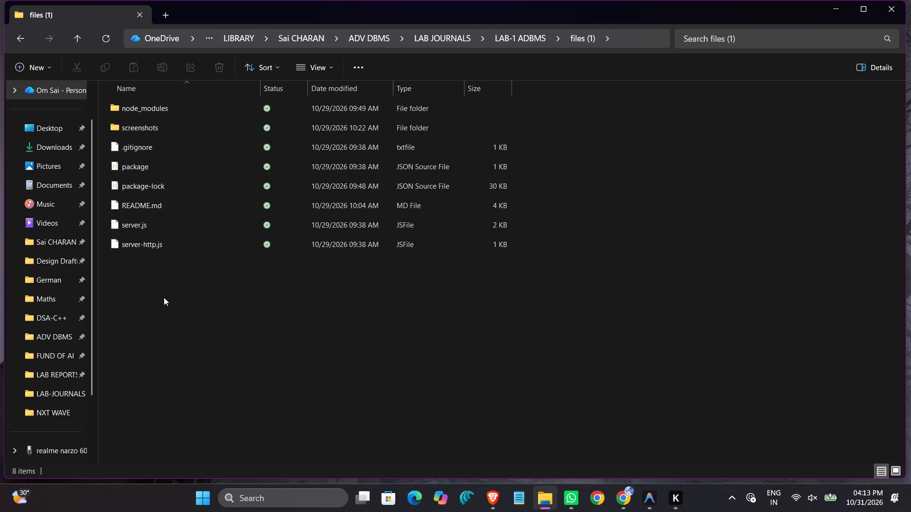
pyautogui.hscroll(12, 164, 297)
pyautogui.click(22, 42)
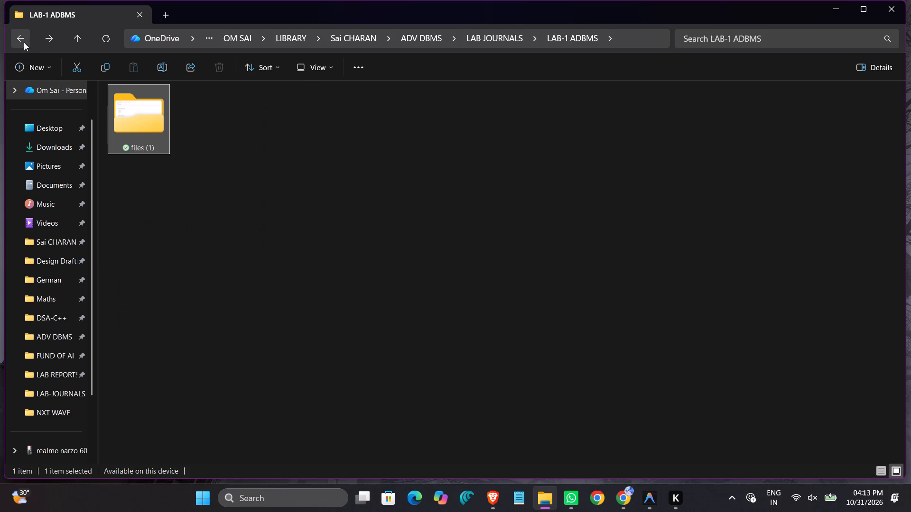
pyautogui.click(24, 43)
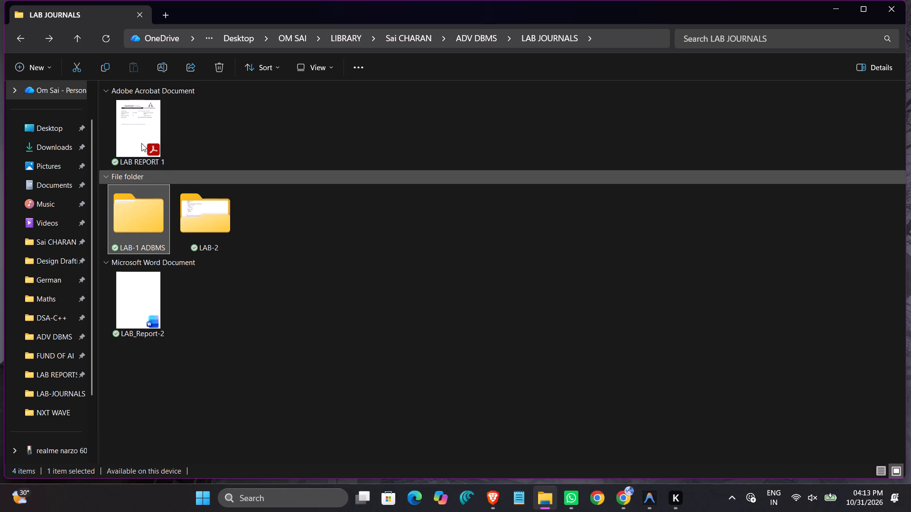
# Open the LAB REPORT 1 PDF to examine its header details and GitHub link layout.
pyautogui.doubleClick(141, 143)
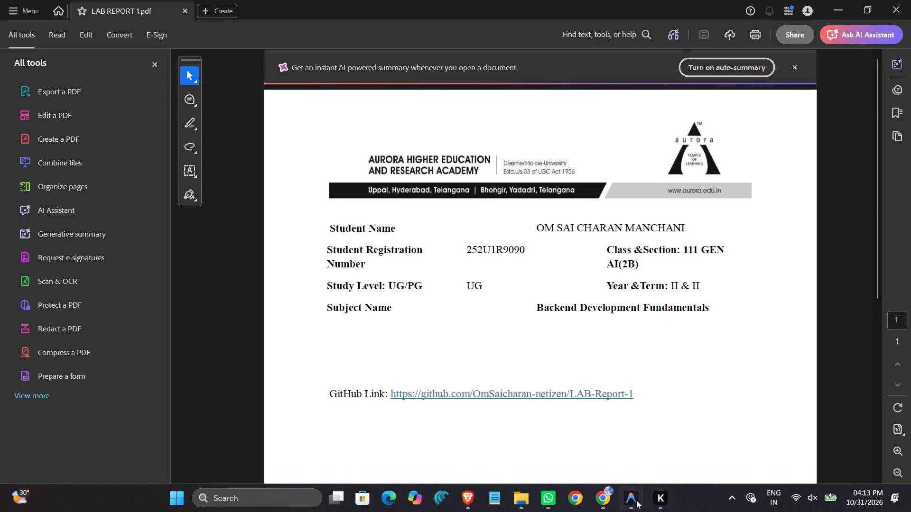
# Switch to Chrome and read the lab-02 README on GitHub from its title through the Viva Q&A section.
pyautogui.click(607, 504)
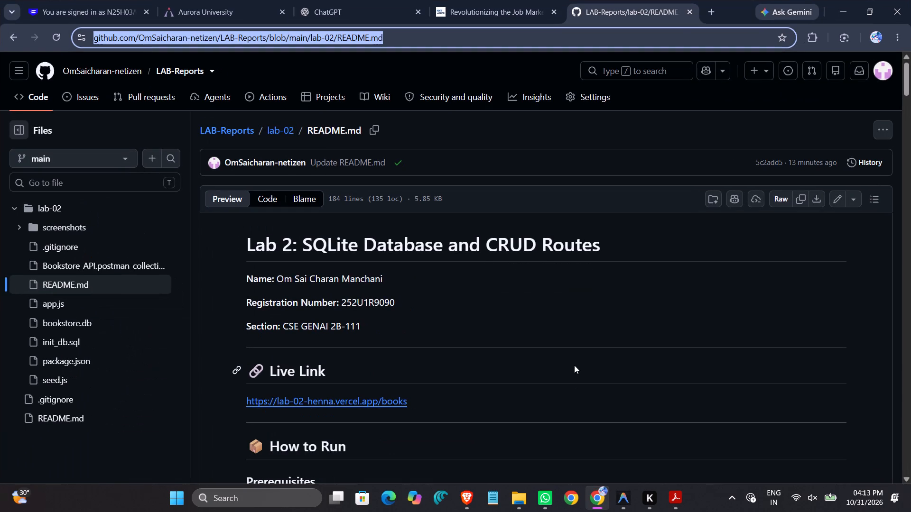
pyautogui.click(491, 336)
pyautogui.scroll(-5, 491, 336)
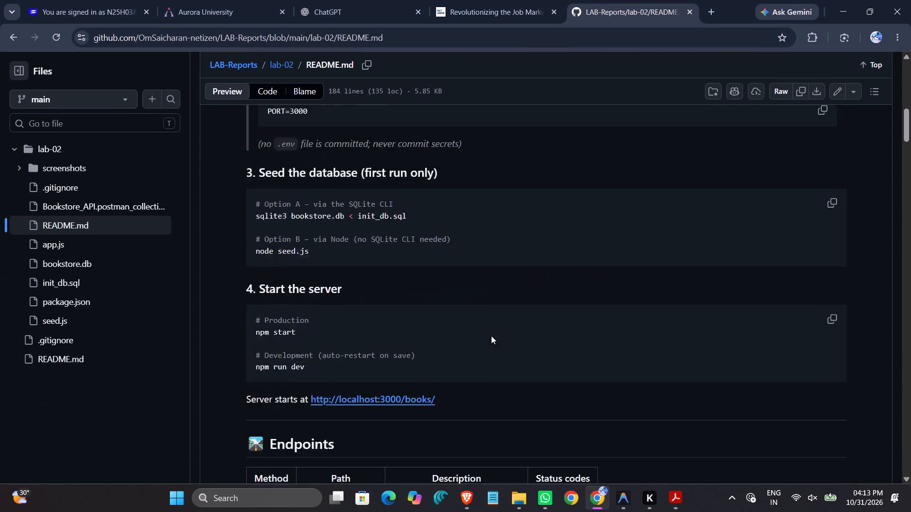
pyautogui.scroll(-11, 491, 336)
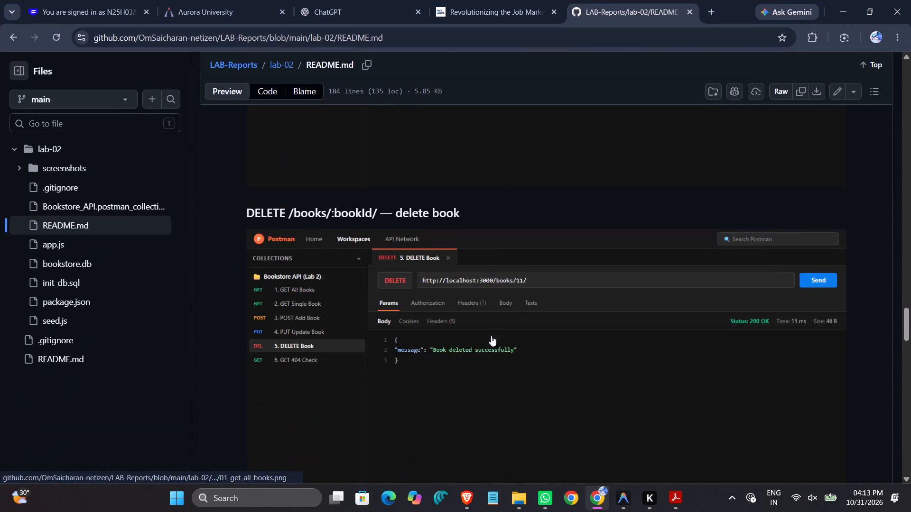
pyautogui.scroll(-3, 491, 336)
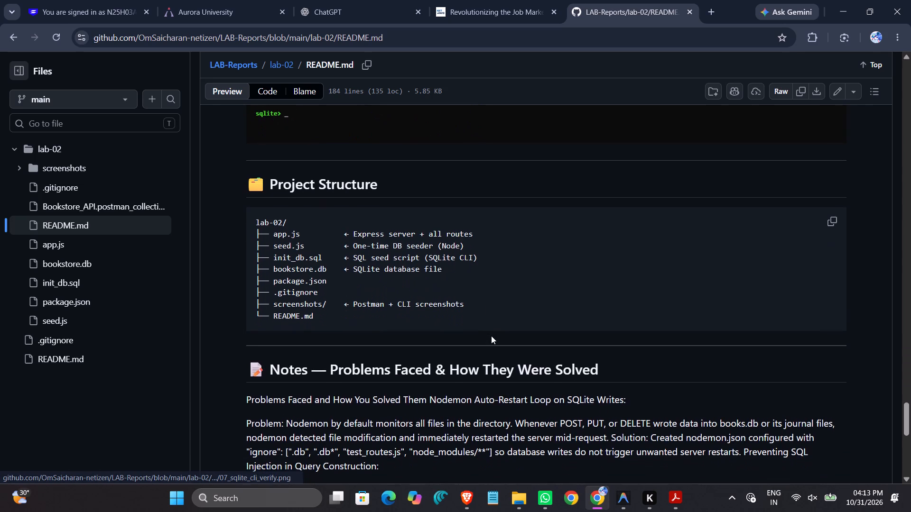
pyautogui.scroll(-4, 491, 336)
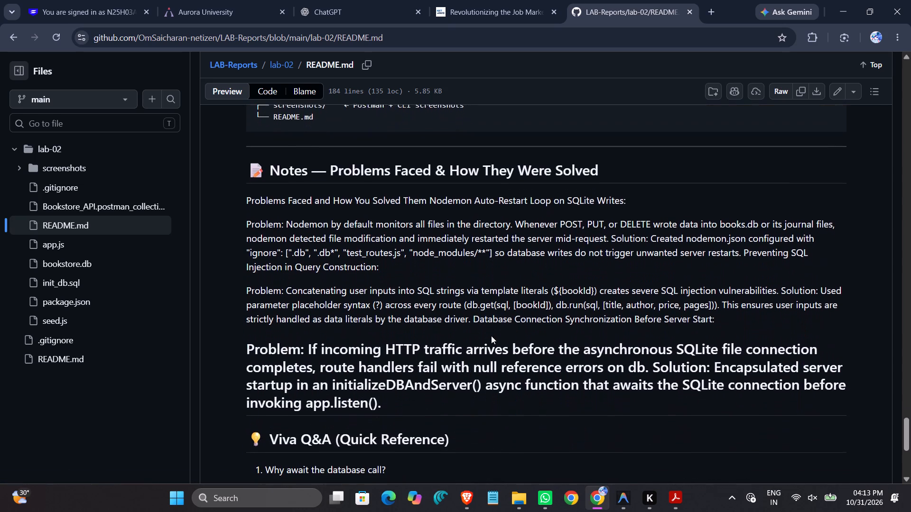
pyautogui.scroll(-4, 491, 336)
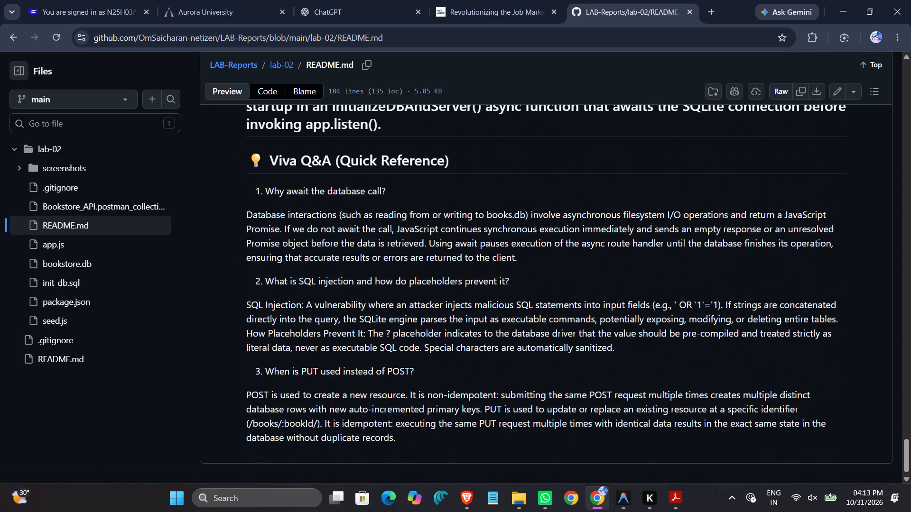
# Review the lab-02 README back from the Viva Q&A through the notes, project structure, screenshots and endpoints to its title.
pyautogui.scroll(1, 586, 475)
pyautogui.scroll(1, 546, 369)
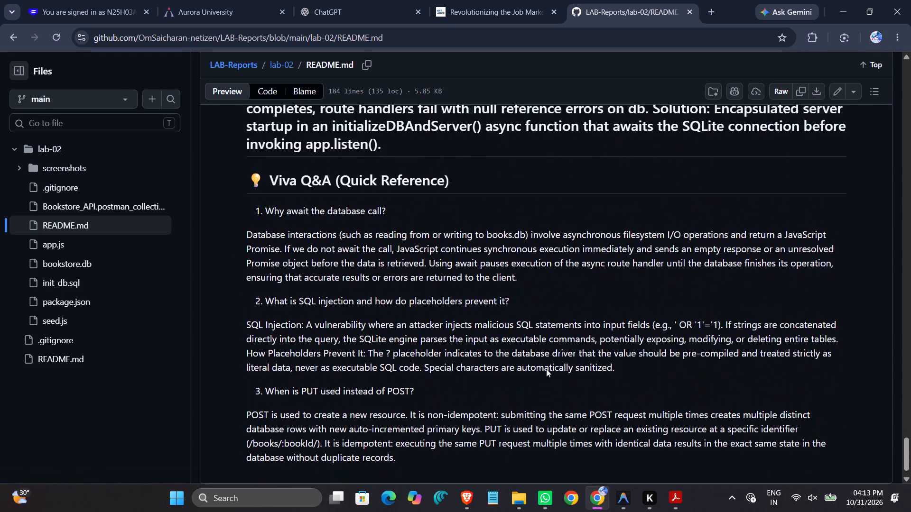
pyautogui.scroll(3, 546, 369)
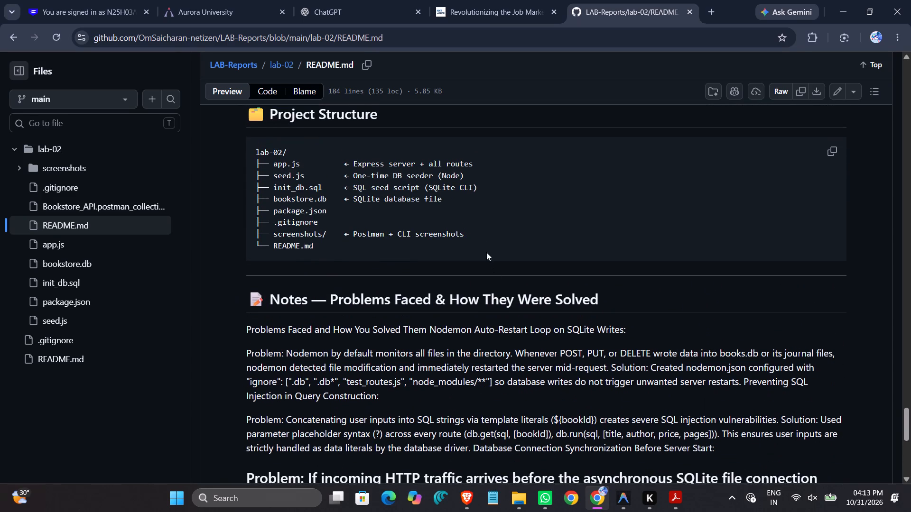
pyautogui.scroll(3, 480, 237)
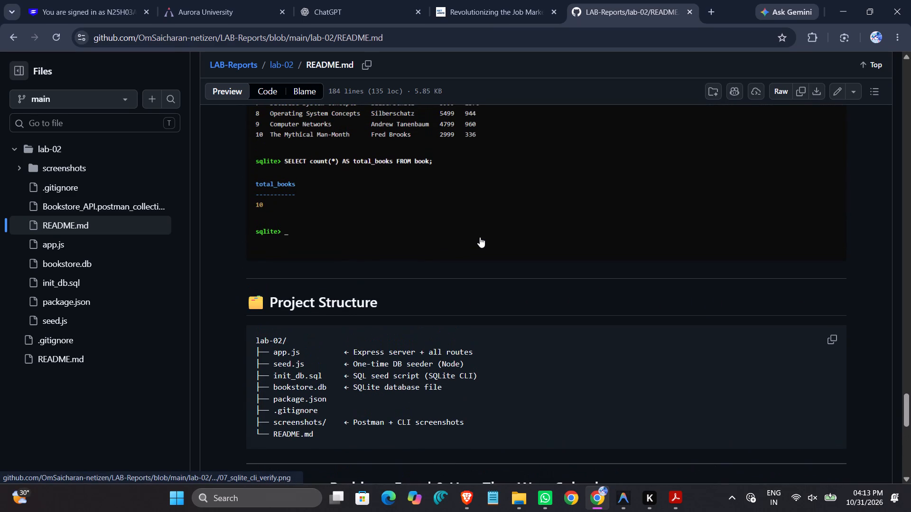
pyautogui.scroll(3, 480, 237)
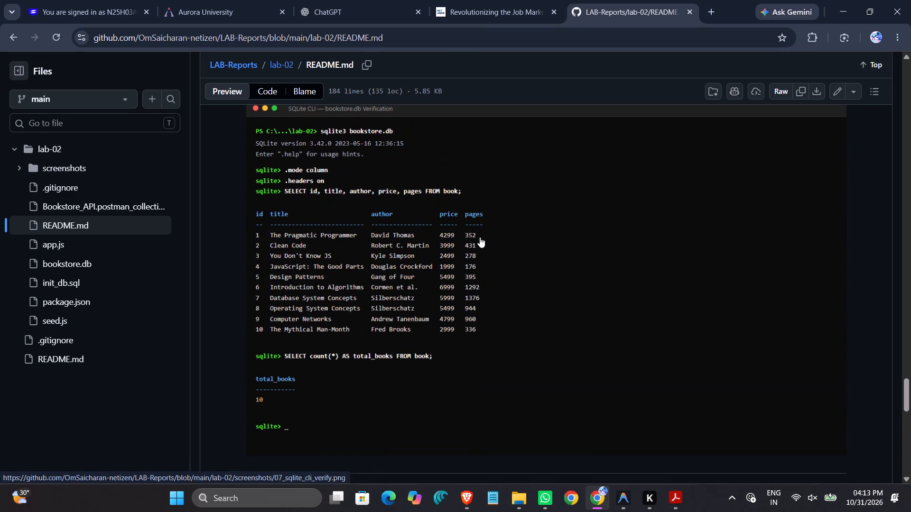
pyautogui.scroll(3, 480, 237)
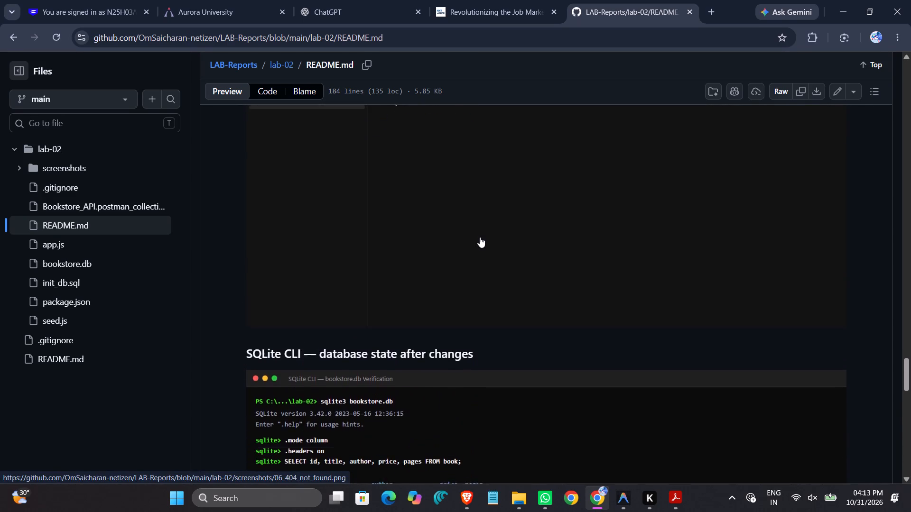
pyautogui.scroll(3, 480, 237)
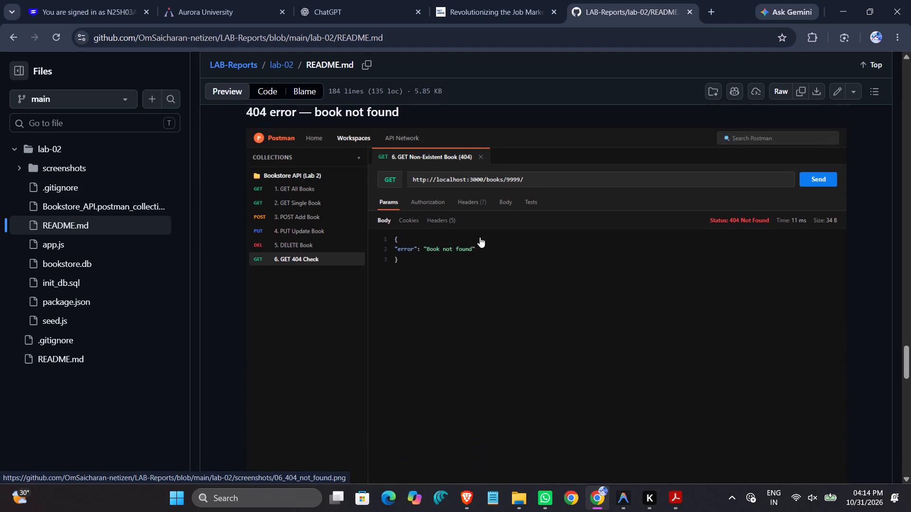
pyautogui.scroll(4, 480, 237)
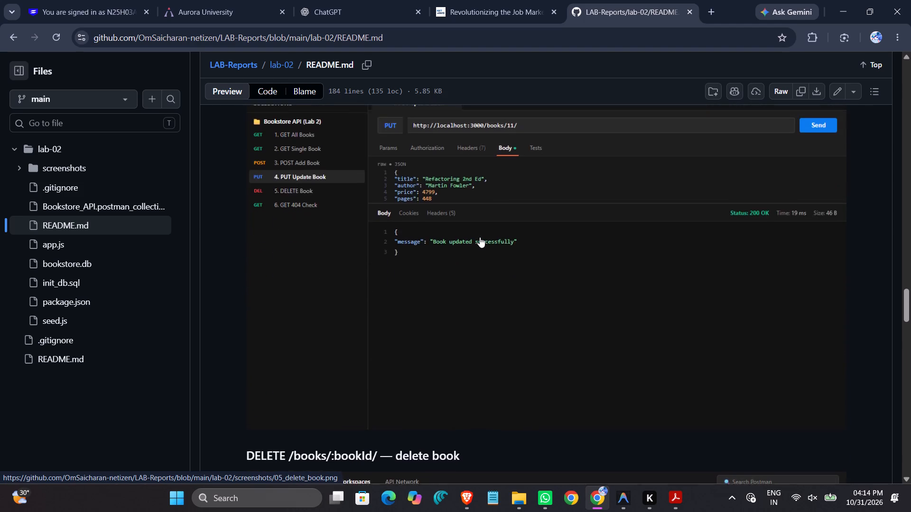
pyautogui.scroll(4, 480, 237)
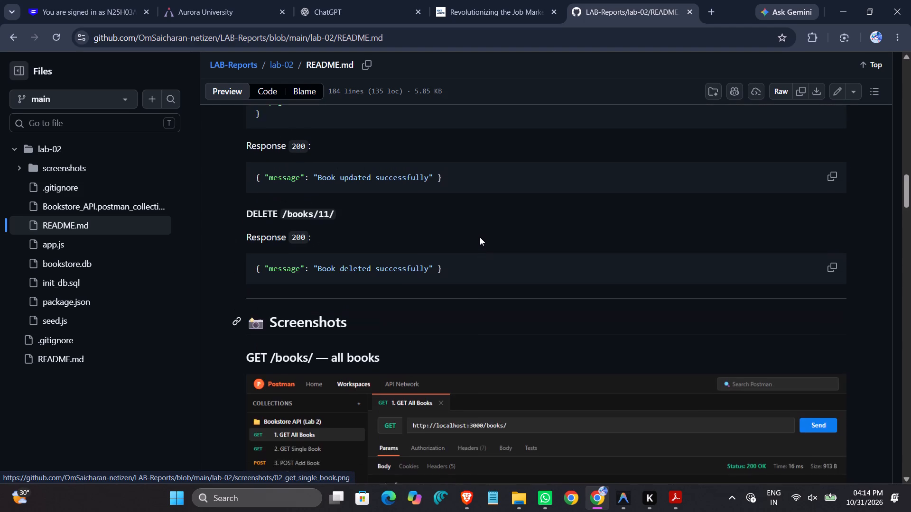
pyautogui.scroll(4, 480, 237)
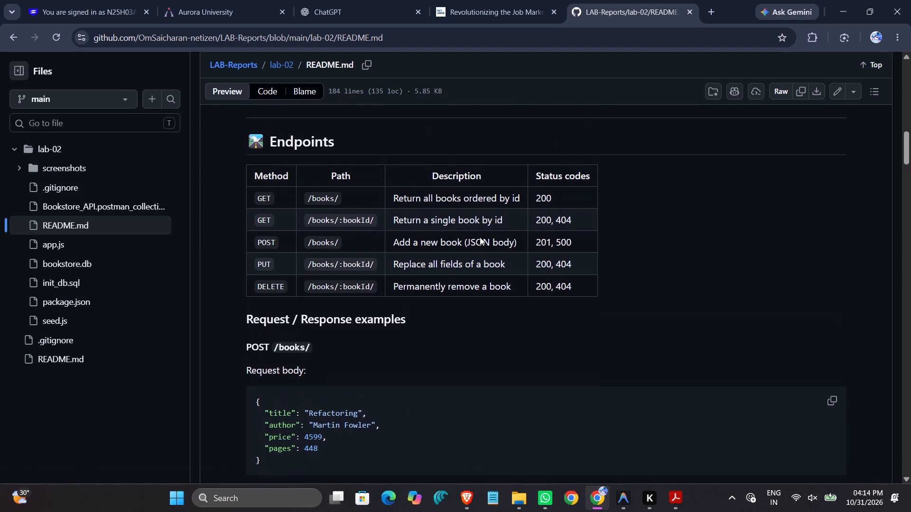
pyautogui.scroll(8, 480, 237)
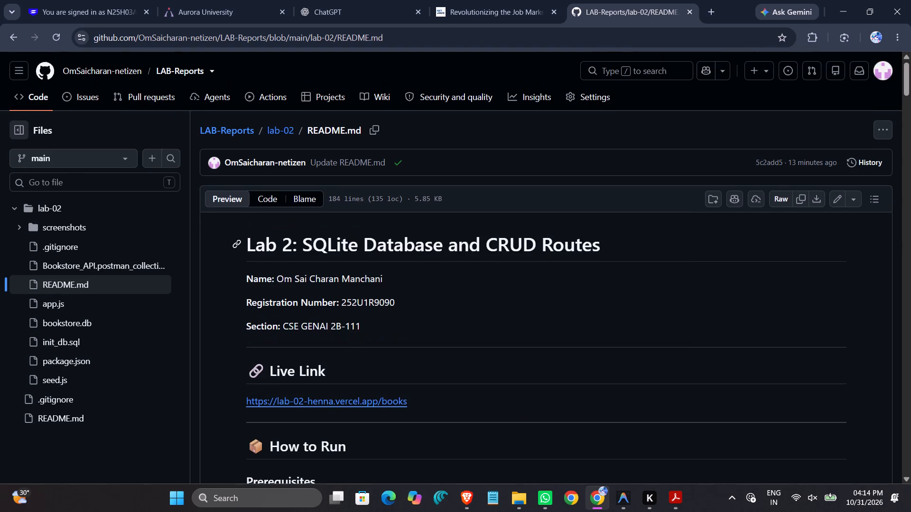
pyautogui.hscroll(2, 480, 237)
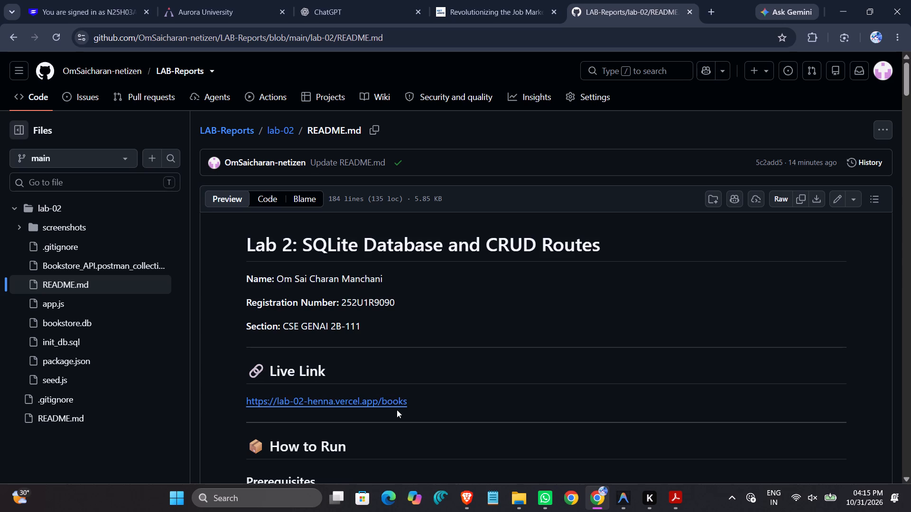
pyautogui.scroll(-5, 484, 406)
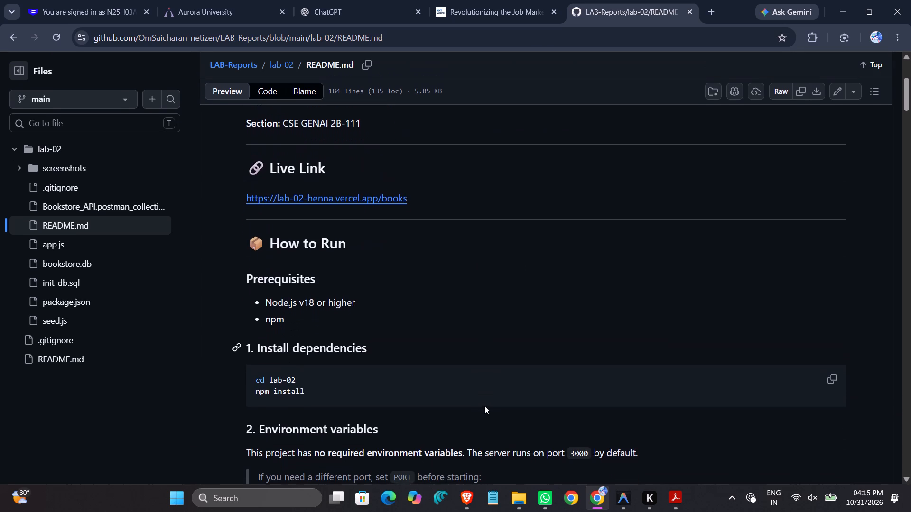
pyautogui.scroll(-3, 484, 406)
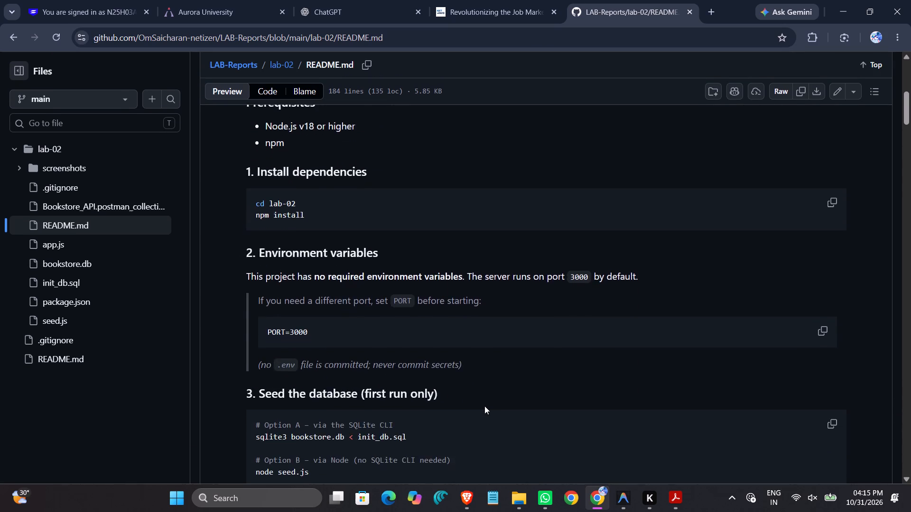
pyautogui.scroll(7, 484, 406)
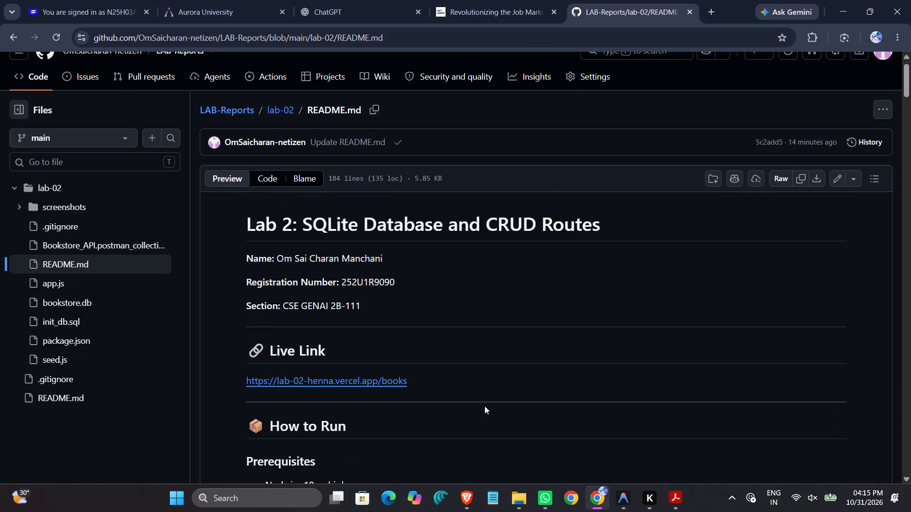
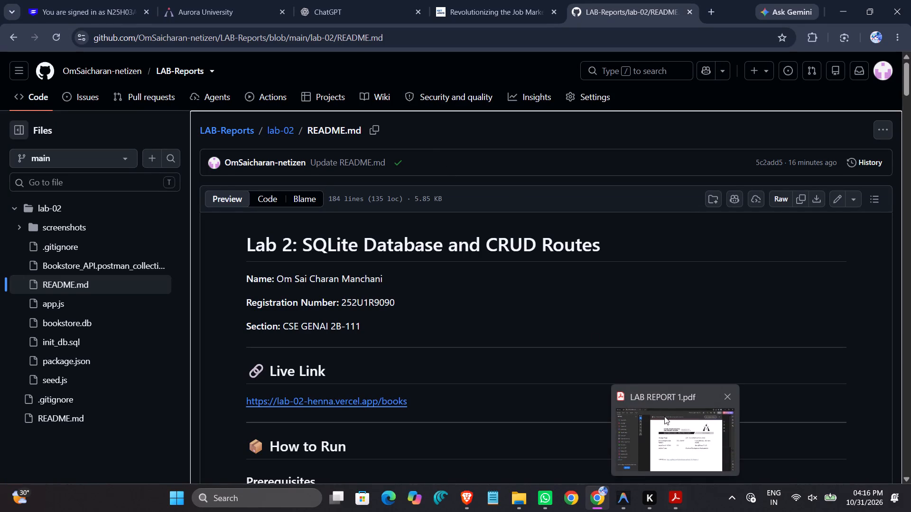
# Switch to Acrobat and view the academy header, student details and GitHub link in the LAB REPORT 1 PDF.
pyautogui.click(664, 421)
pyautogui.click(620, 171)
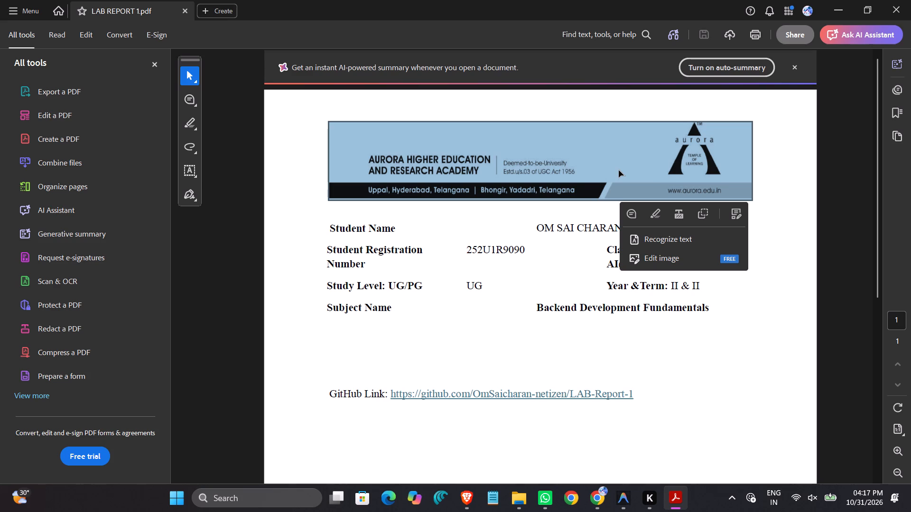
pyautogui.click(620, 171)
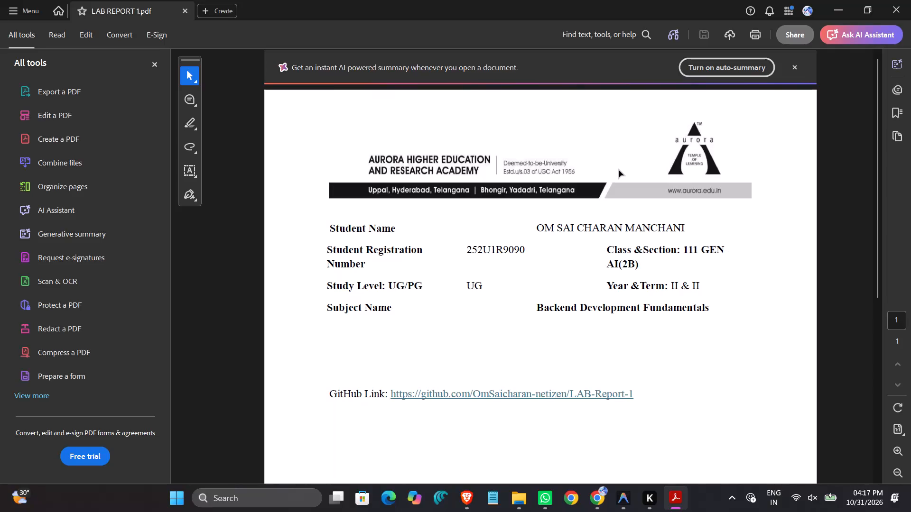
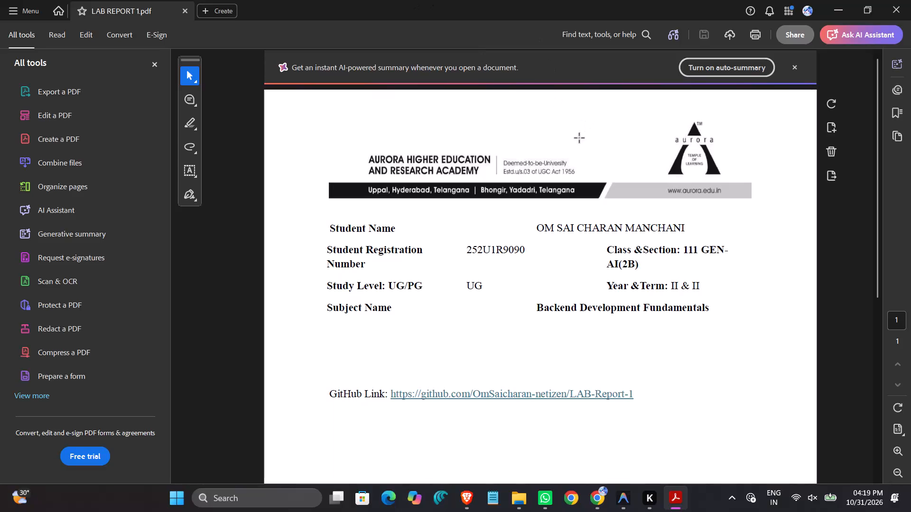
# Copy the Aurora Higher Education and Research Academy banner image from the LAB REPORT 1 PDF.
pyautogui.click(574, 146)
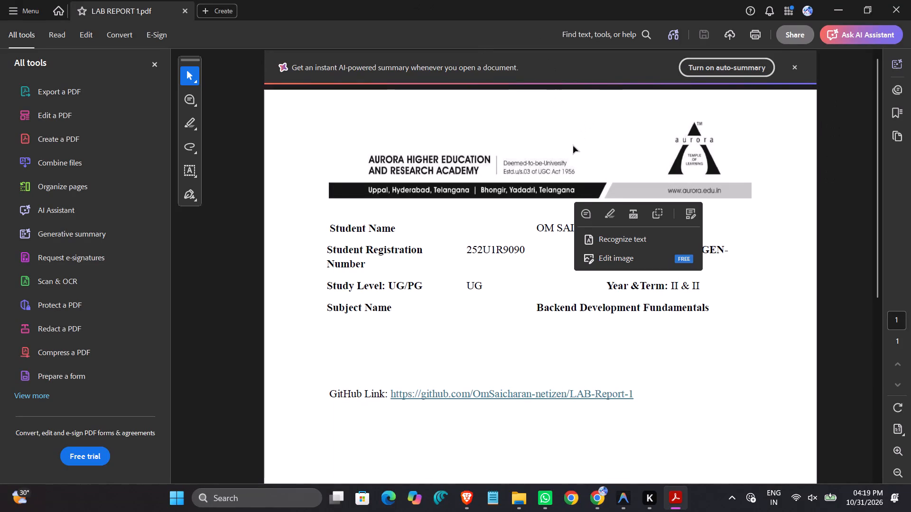
pyautogui.click(660, 217)
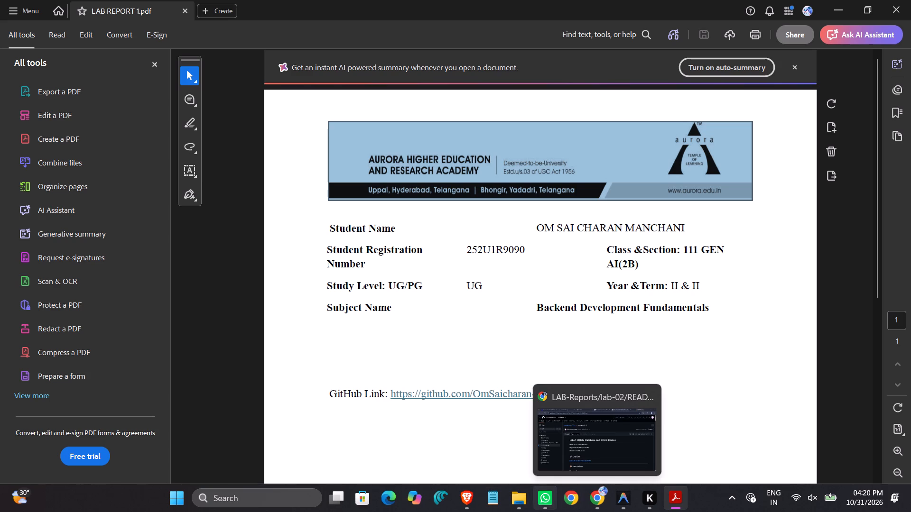
# Open the LAB_Report-2 Word document from the LAB JOURNALS folder and paste the academy banner into its page header.
pyautogui.click(528, 498)
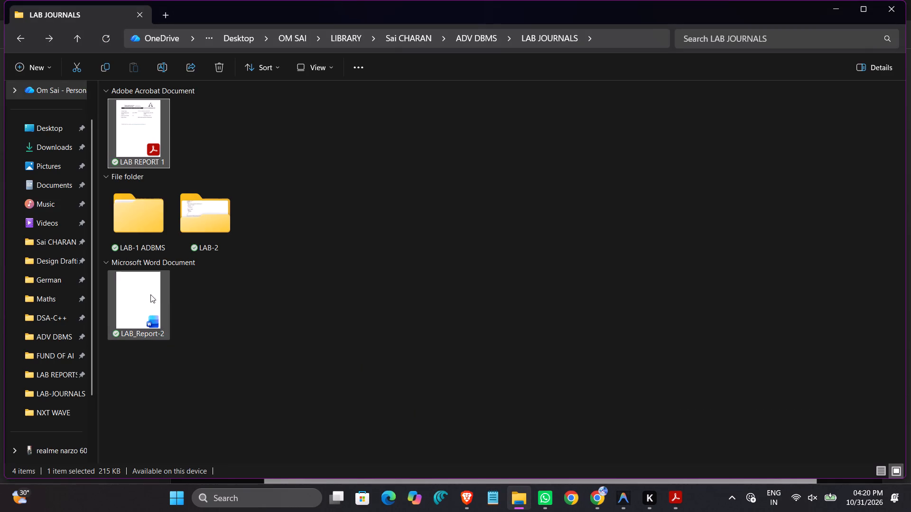
pyautogui.doubleClick(139, 296)
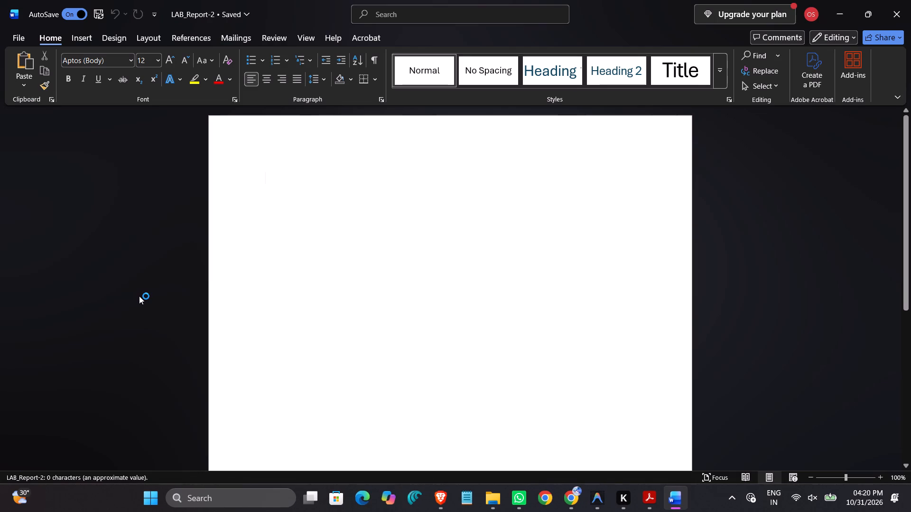
pyautogui.doubleClick(302, 137)
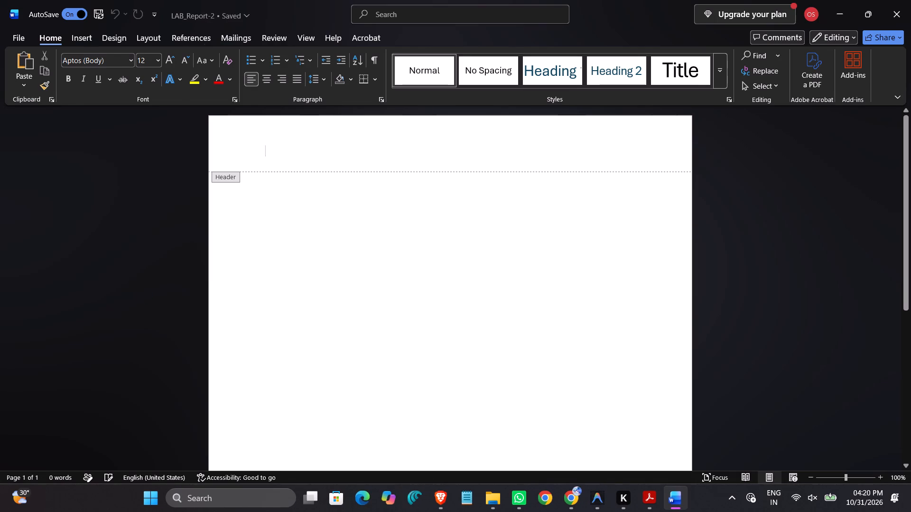
pyautogui.hotkey('ctrl', 'v')
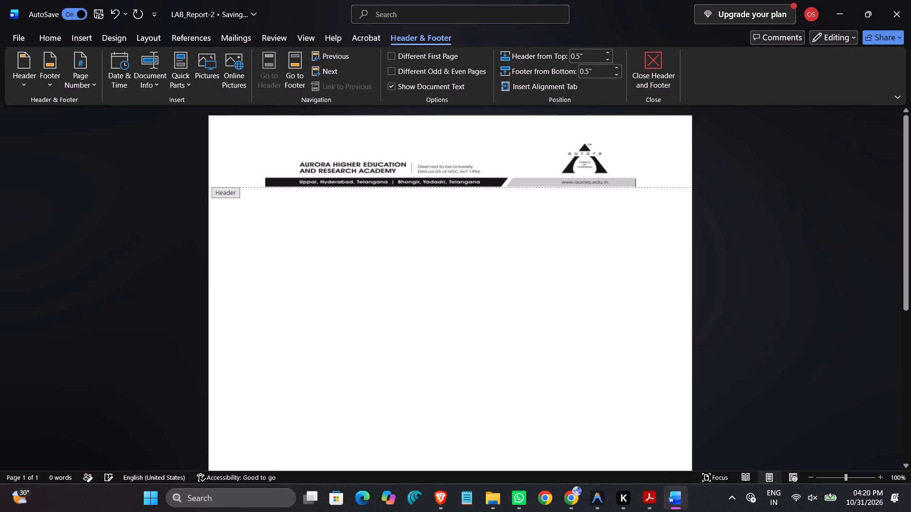
# Stretch the academy banner in the page header vertically to make it taller, keeping its width.
pyautogui.click(354, 157)
pyautogui.moveTo(454, 142); pyautogui.dragTo(453, 124)
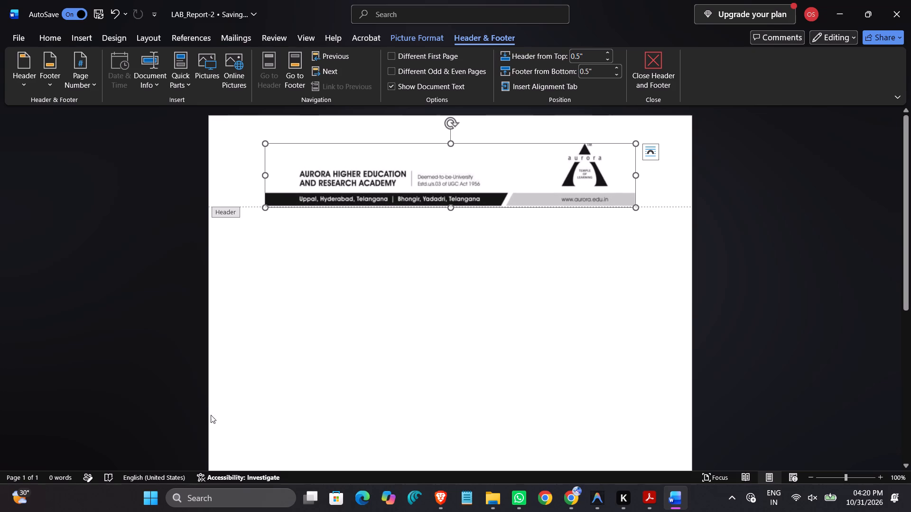
# Leave header editing and place the cursor in the document body below the academy banner.
pyautogui.click(249, 238)
pyautogui.doubleClick(249, 238)
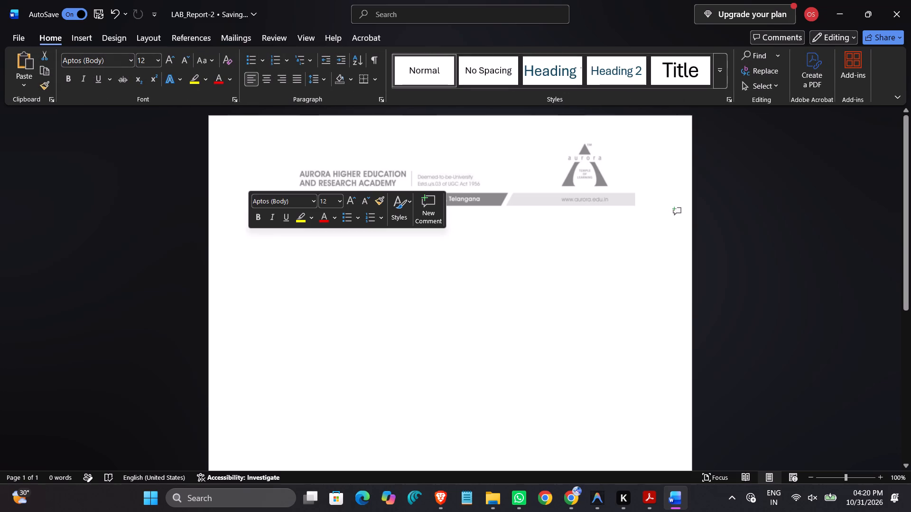
pyautogui.click(251, 252)
pyautogui.doubleClick(254, 235)
pyautogui.doubleClick(254, 234)
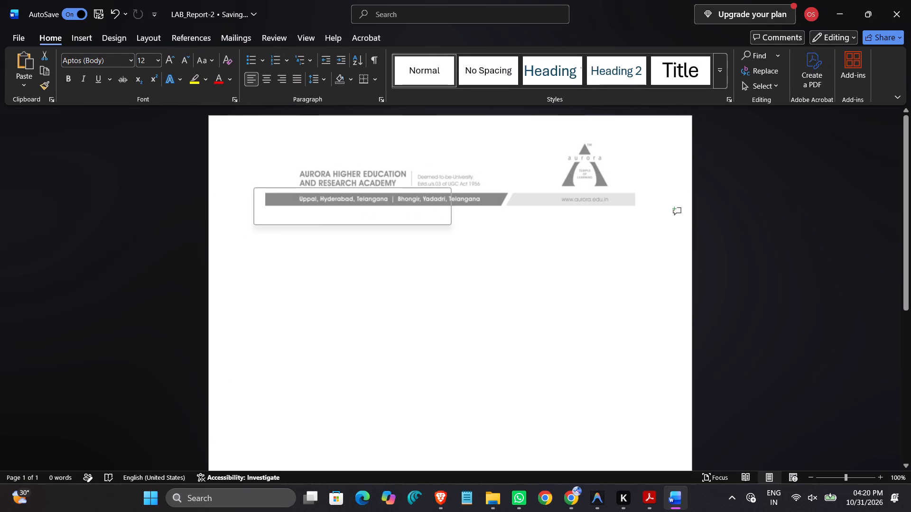
pyautogui.doubleClick(260, 242)
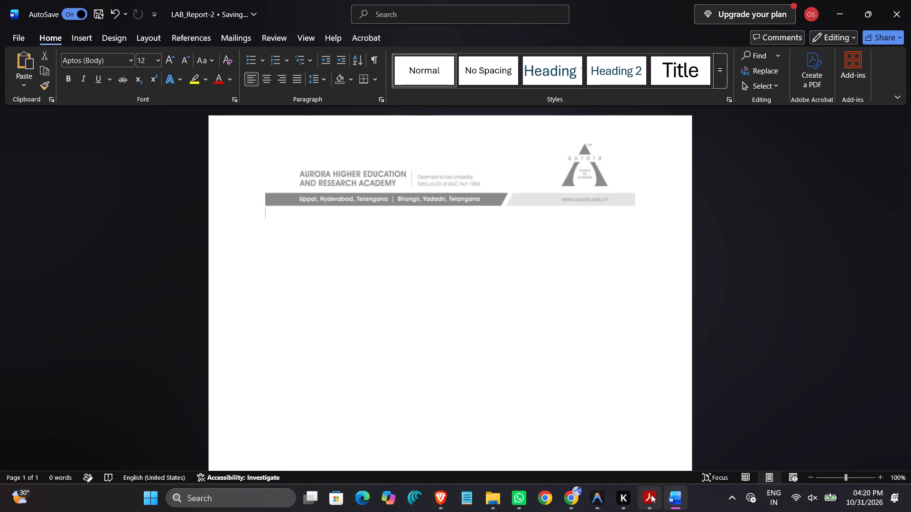
# Close the LAB REPORT 1 PDF and open the ADBMS Assignment 1 PDF from the ADV DBMS folder.
pyautogui.click(699, 401)
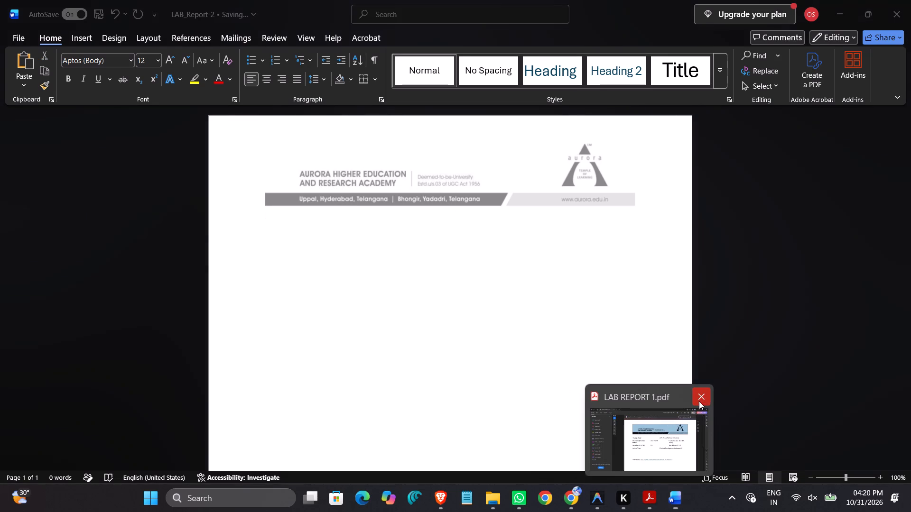
pyautogui.click(521, 496)
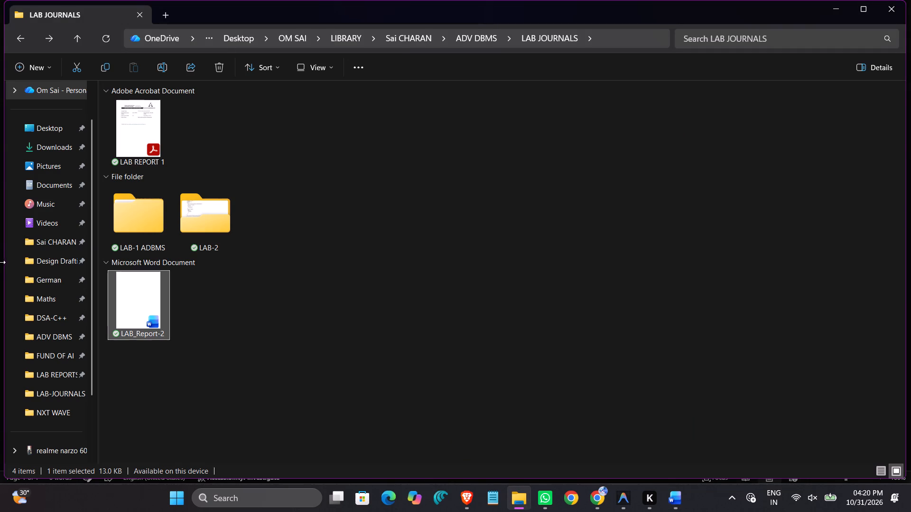
pyautogui.click(57, 337)
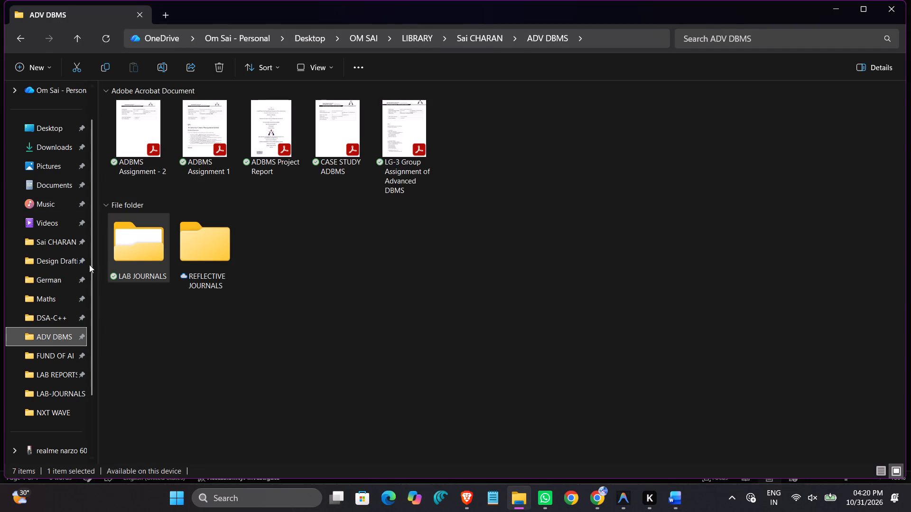
pyautogui.doubleClick(207, 123)
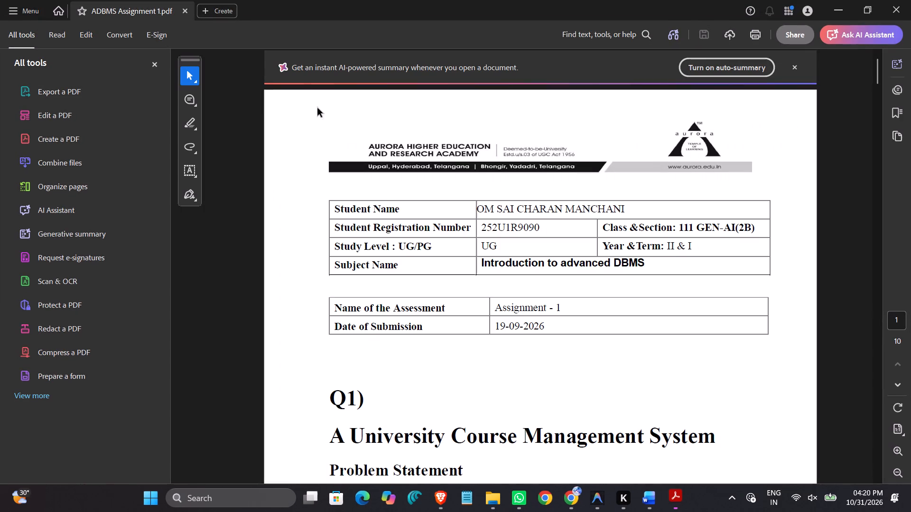
# Copy the student details table, from Student Name through Subject Name, and close the assignment PDF.
pyautogui.click(353, 225)
pyautogui.moveTo(333, 210); pyautogui.dragTo(342, 210)
pyautogui.moveTo(342, 210); pyautogui.dragTo(691, 263)
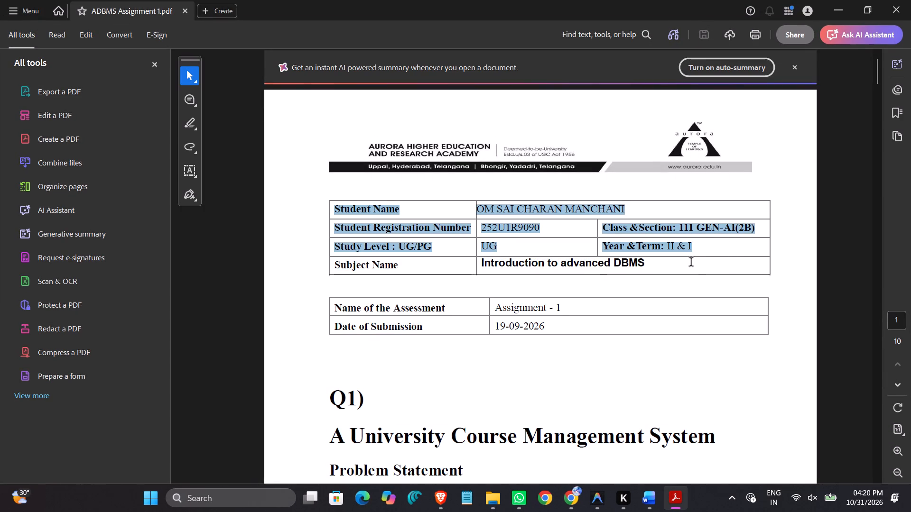
pyautogui.moveTo(691, 263); pyautogui.dragTo(653, 265)
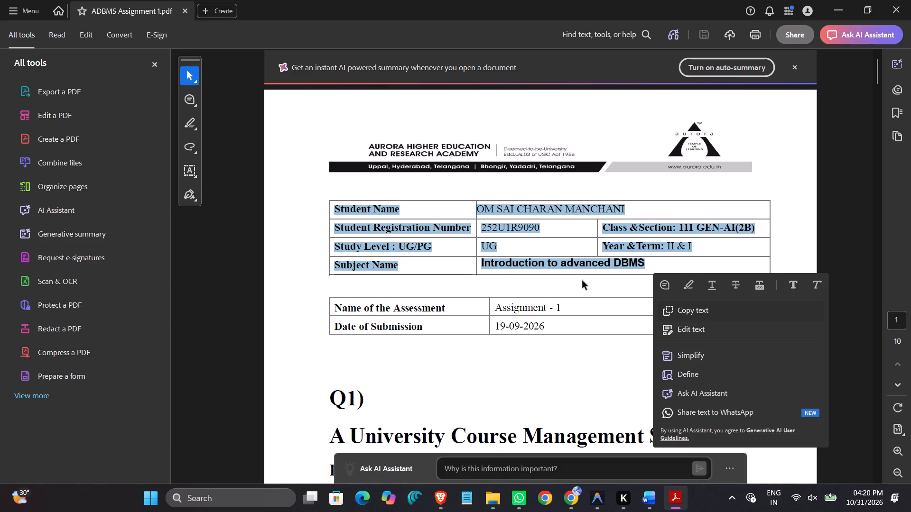
pyautogui.hotkey('ctrl', 'c')
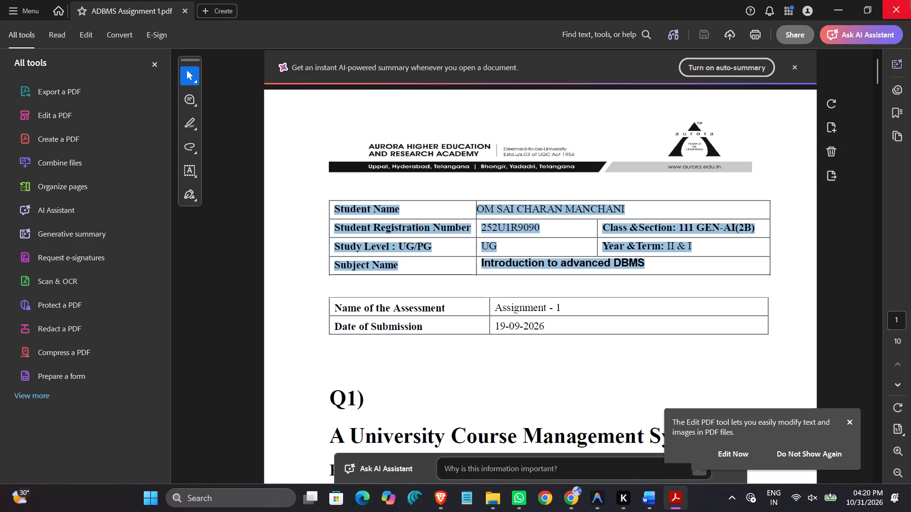
pyautogui.click(910, 0)
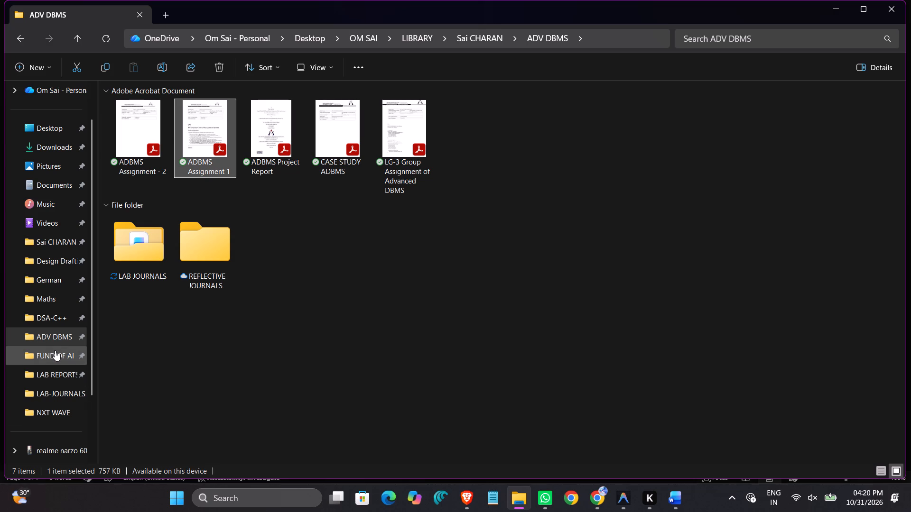
# Return to LAB_Report-2 from the LAB JOURNALS folder and paste the student details table below the banner.
pyautogui.doubleClick(132, 249)
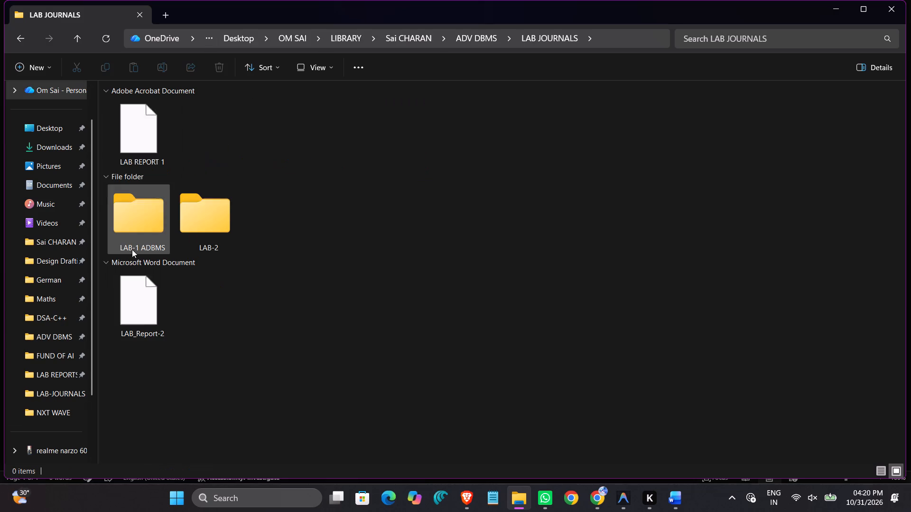
pyautogui.doubleClick(139, 303)
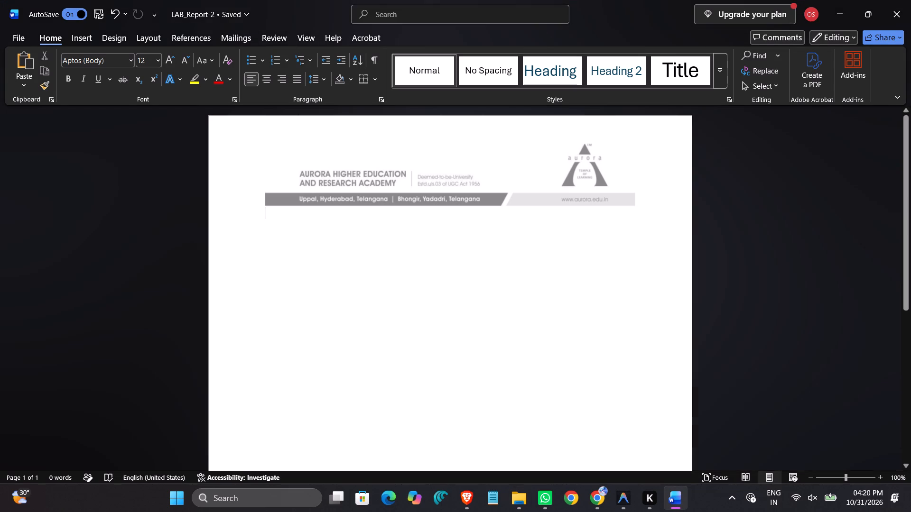
pyautogui.hotkey('ctrl', 'v')
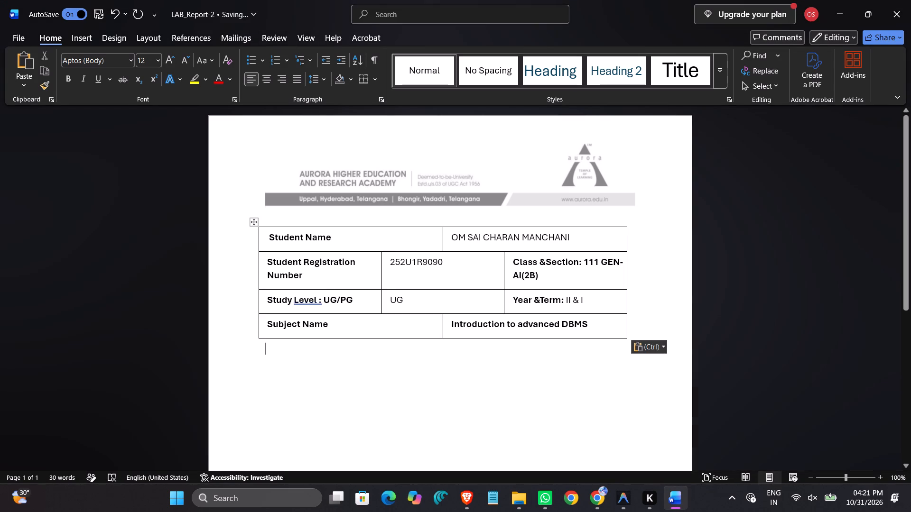
# Change the Year & Term entry in the student details table to II & II.
pyautogui.click(588, 302)
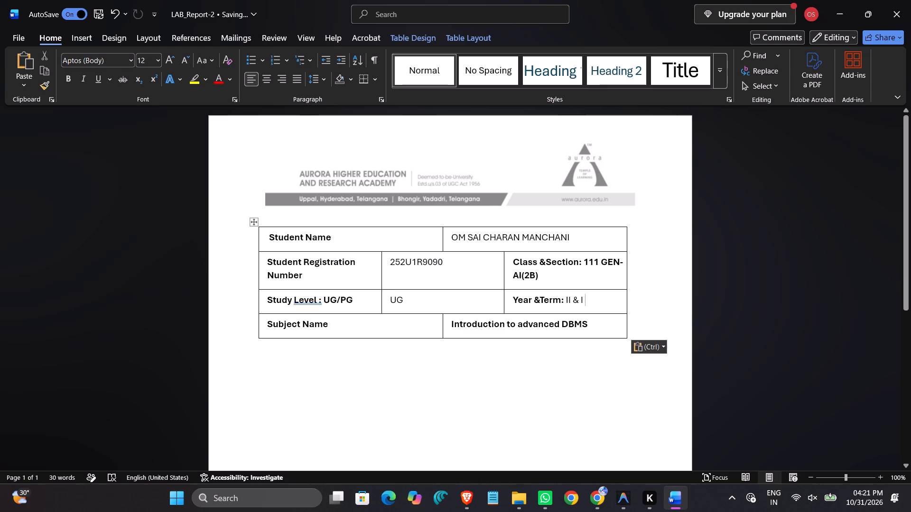
pyautogui.hotkey('shift', 'i')
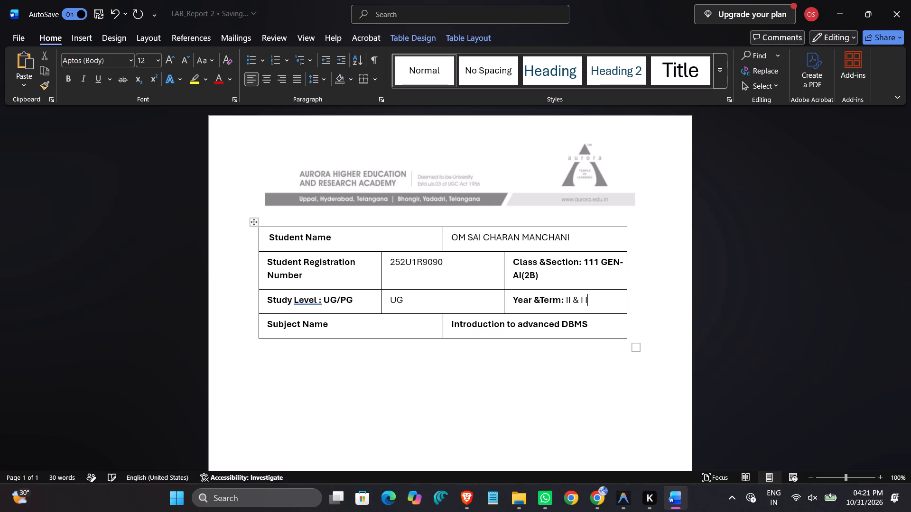
pyautogui.press('BackSpace')
pyautogui.press('BackSpace')
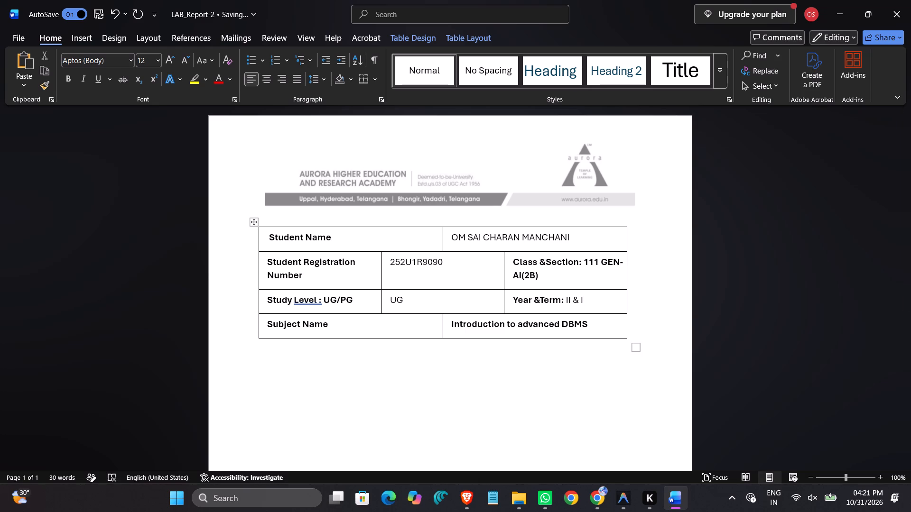
pyautogui.hotkey('shift', 'i')
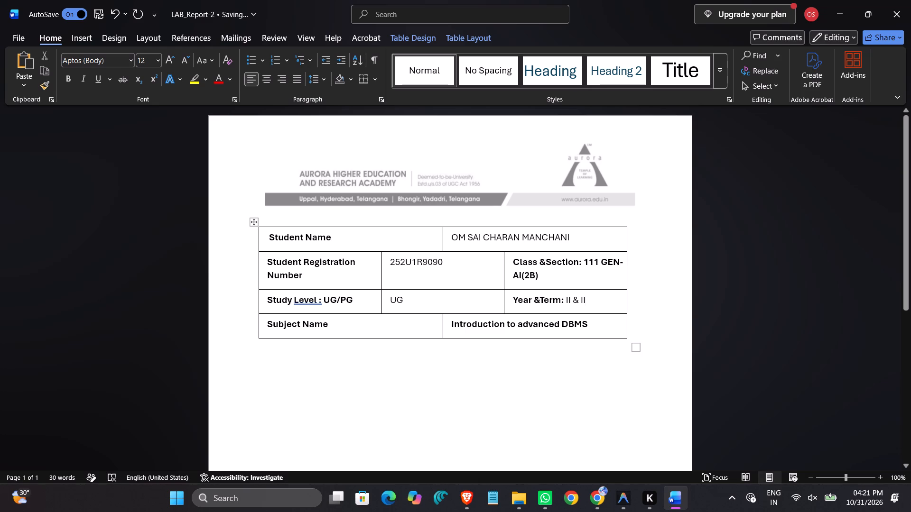
# Replace the subject name in the student details table with "Backend".
pyautogui.moveTo(591, 325); pyautogui.dragTo(503, 323)
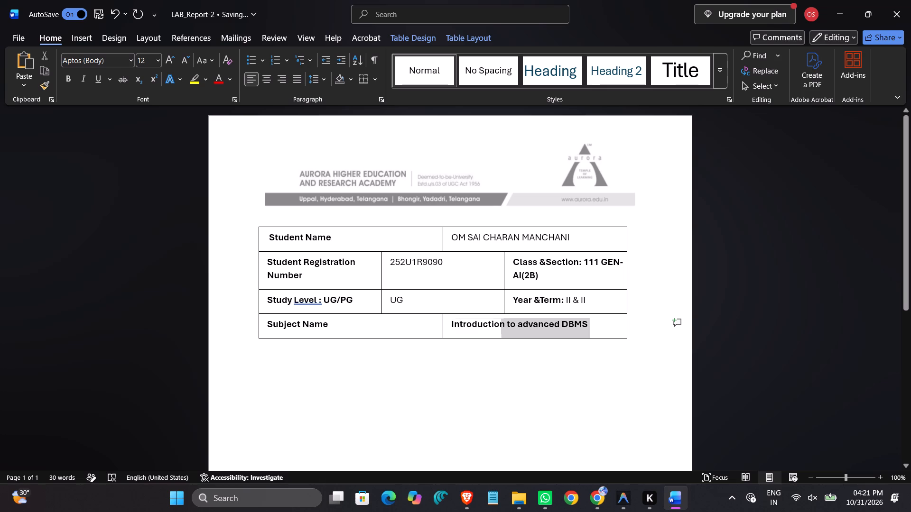
pyautogui.moveTo(503, 323); pyautogui.dragTo(605, 312)
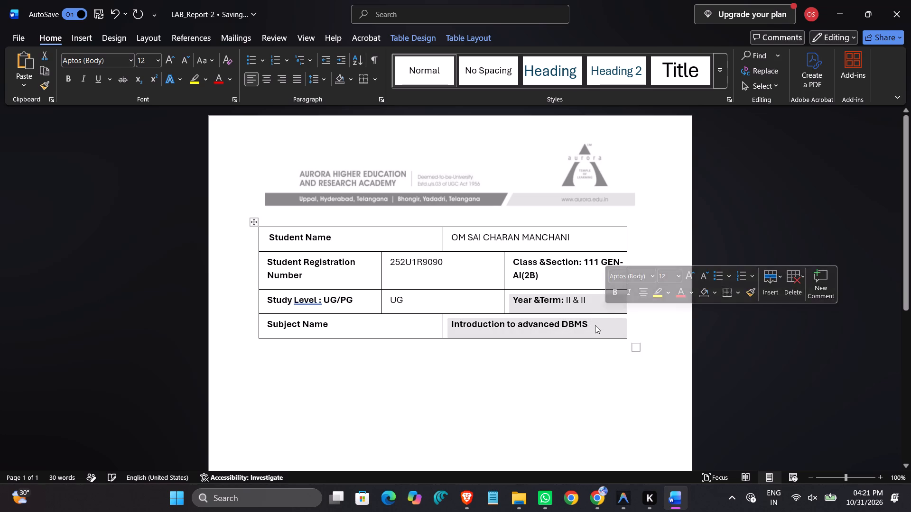
pyautogui.click(595, 325)
pyautogui.moveTo(595, 325); pyautogui.dragTo(467, 321)
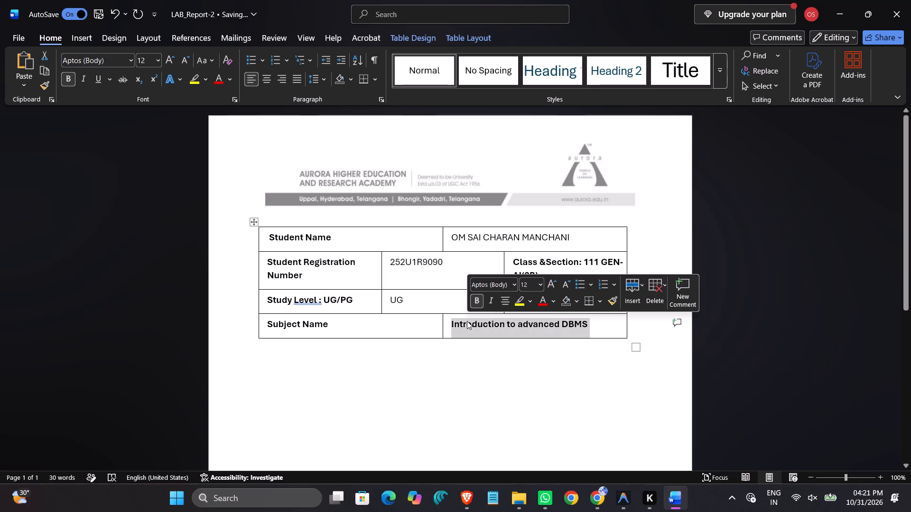
pyautogui.press('BackSpace')
pyautogui.write('Backende')
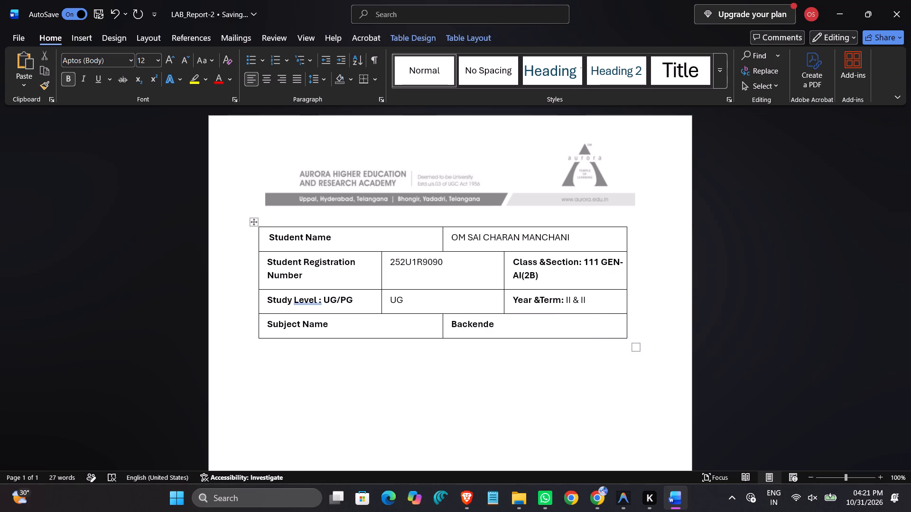
pyautogui.press('BackSpace')
pyautogui.press('space')
# Check the browser pages and the LAB REPORT 1 PDF for the full subject name, closing the PDF when done.
pyautogui.click(592, 503)
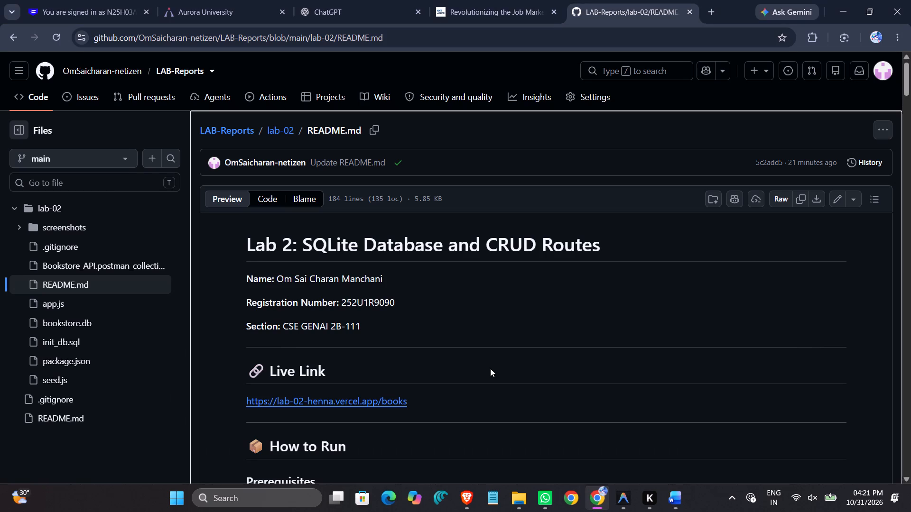
pyautogui.click(488, 4)
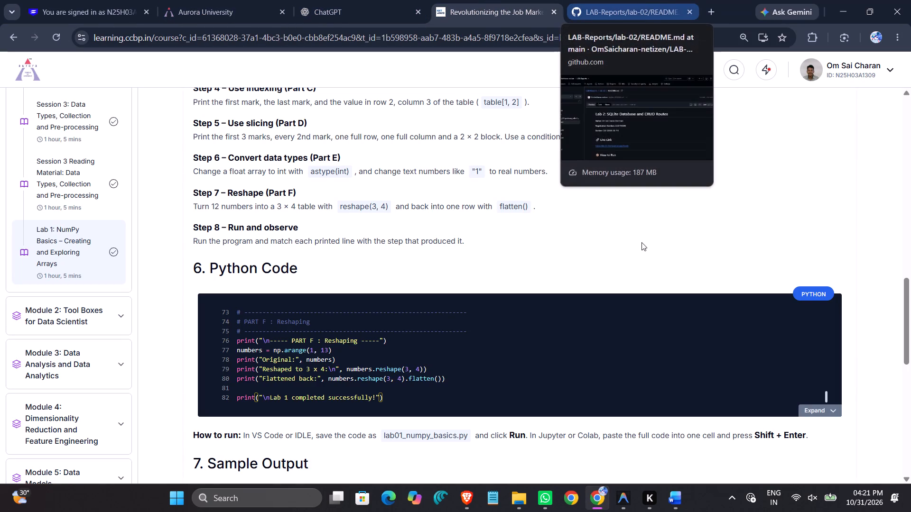
pyautogui.click(681, 511)
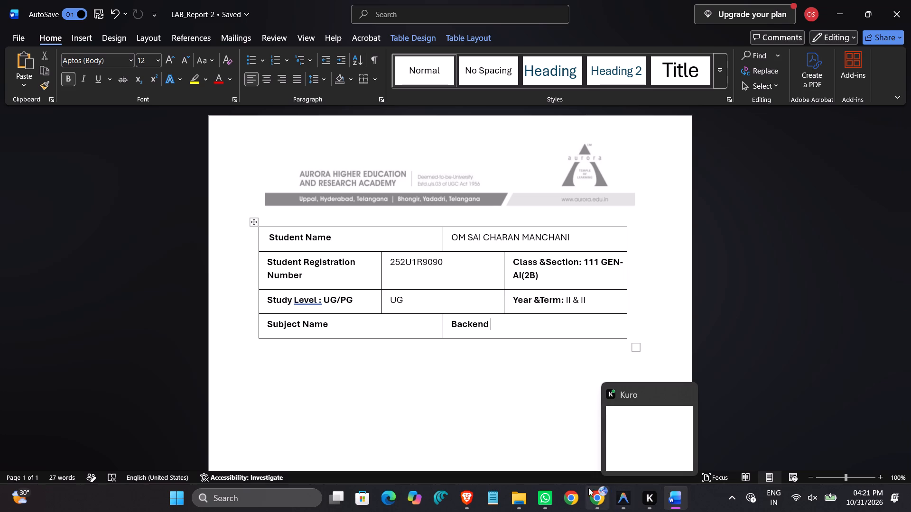
pyautogui.click(519, 496)
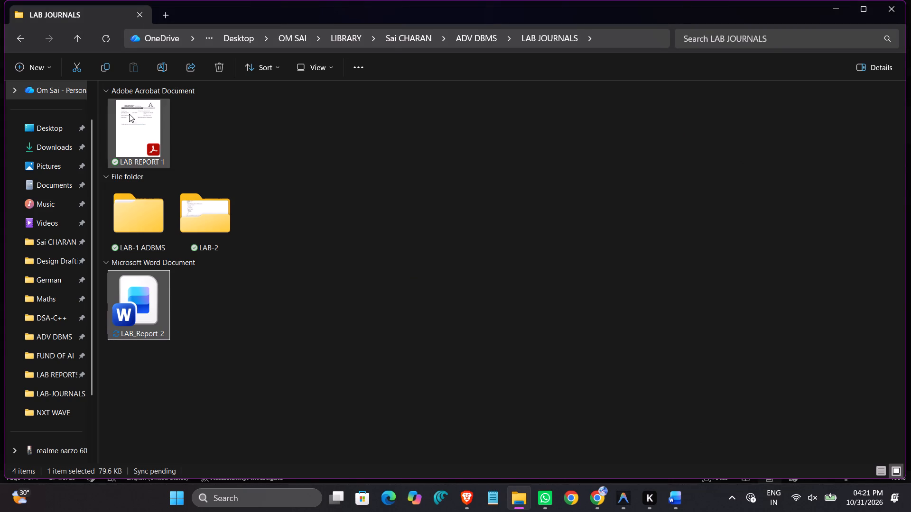
pyautogui.doubleClick(129, 118)
pyautogui.click(129, 118)
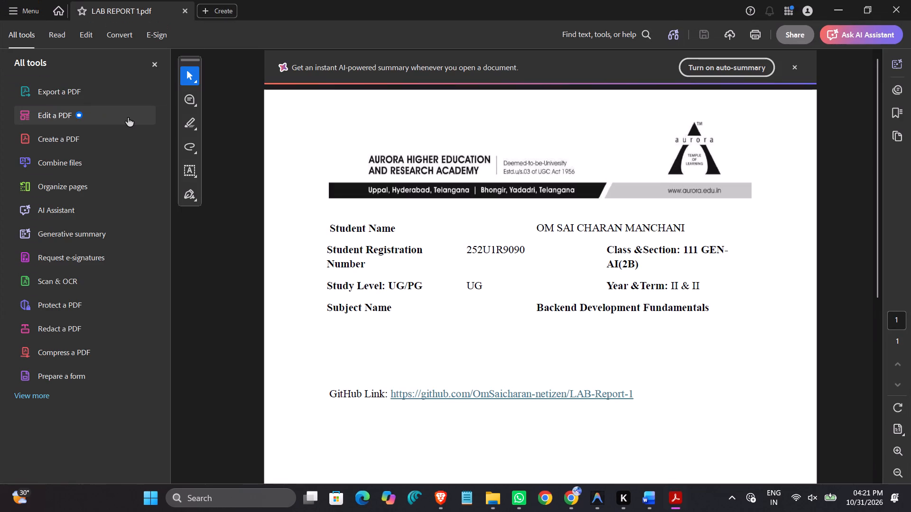
pyautogui.click(910, 0)
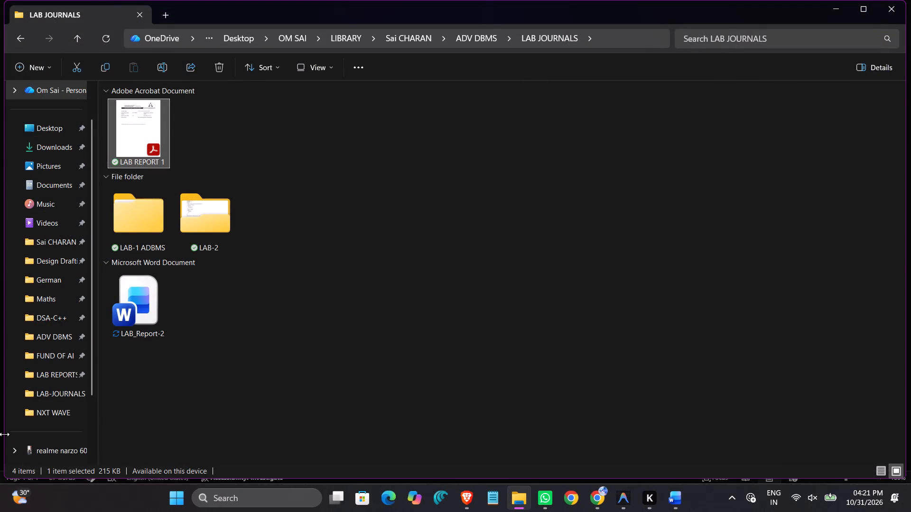
# Return to LAB_Report-2 in Word and extend the subject name in the student details table to "Backend Development".
pyautogui.click(674, 497)
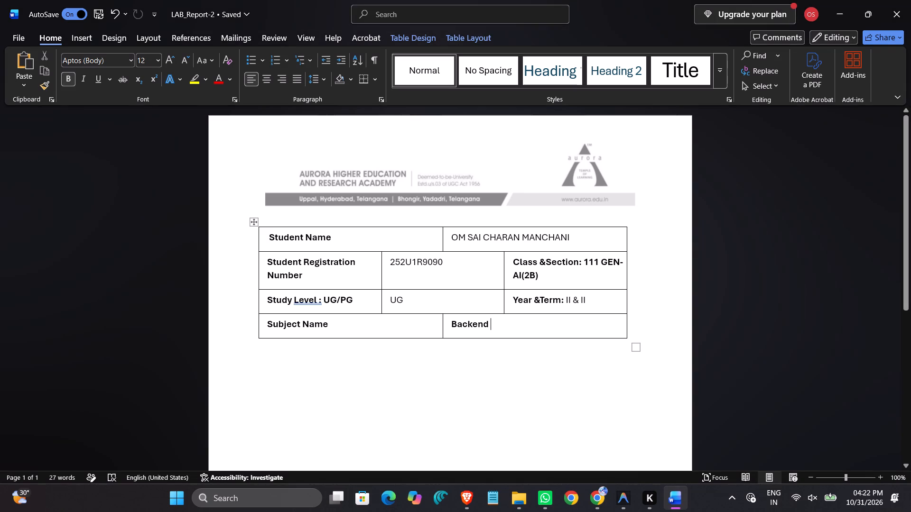
pyautogui.write('Develoop')
pyautogui.press('BackSpace')
pyautogui.press('BackSpace')
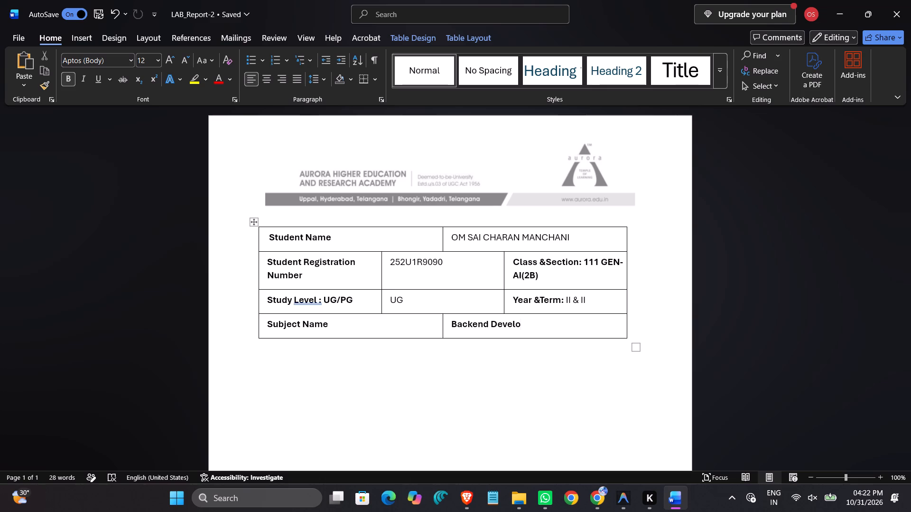
pyautogui.write('ment')
pyautogui.press('space')
pyautogui.press('BackSpace')
pyautogui.press('BackSpace')
pyautogui.press('BackSpace')
pyautogui.press('BackSpace')
pyautogui.press('BackSpace')
pyautogui.write('pment')
pyautogui.press('space')
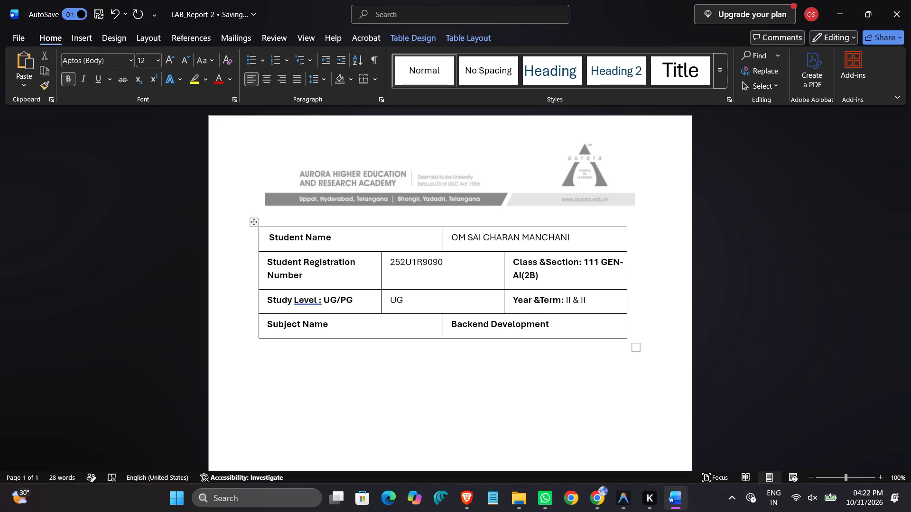
# Complete the subject name as "Backend Development Fundamentals", checking the wording in the LAB REPORT 1 PDF and closing it again.
pyautogui.write('Fud')
pyautogui.press('BackSpace')
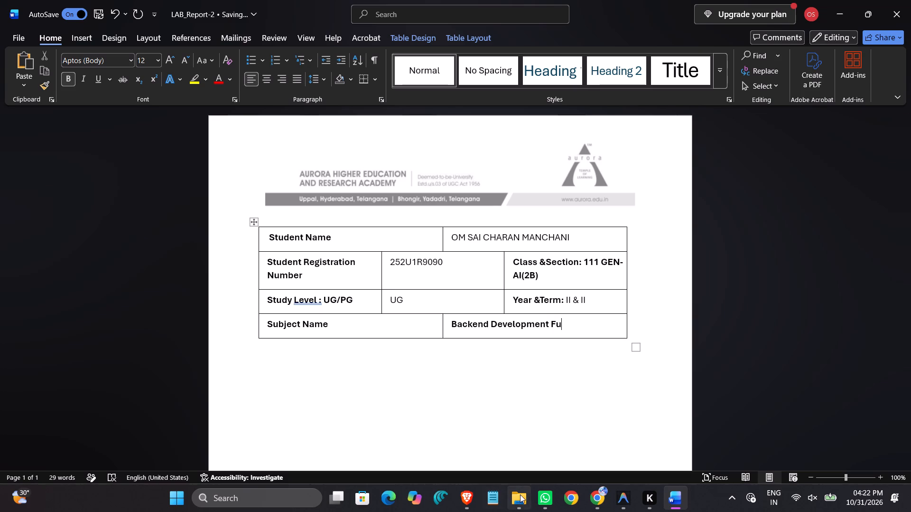
pyautogui.click(520, 494)
pyautogui.doubleClick(125, 127)
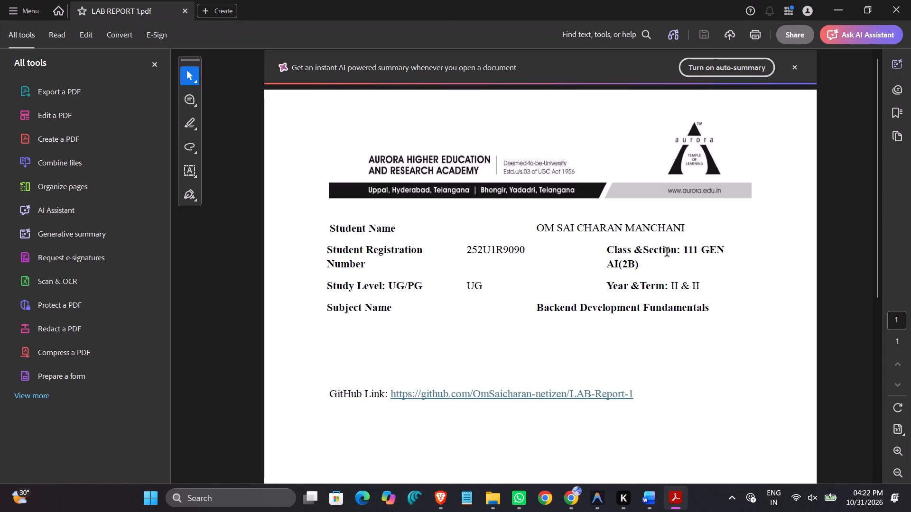
pyautogui.click(910, 0)
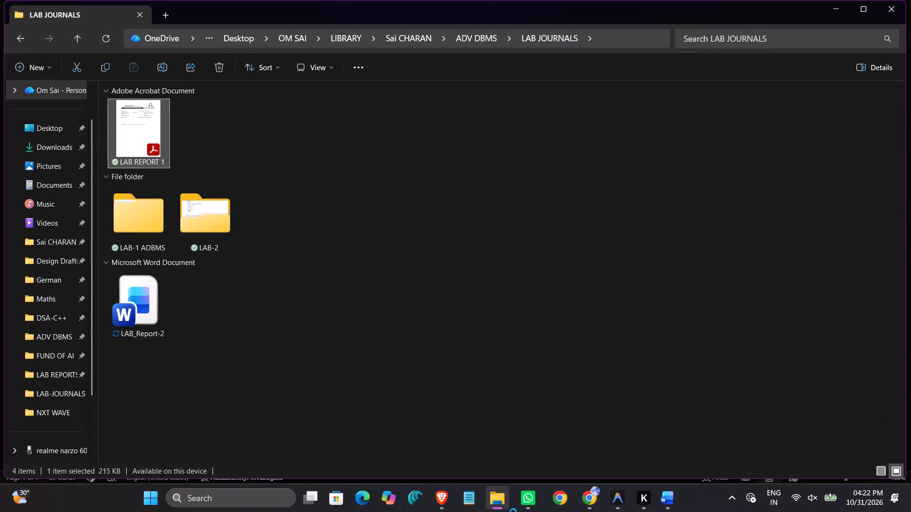
pyautogui.click(664, 501)
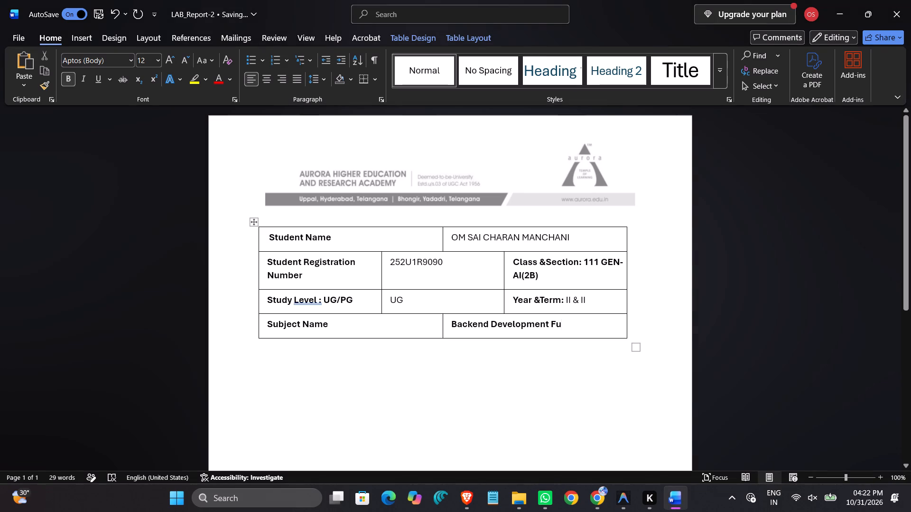
pyautogui.write('ndamneta')
pyautogui.press('BackSpace')
pyautogui.press('BackSpace')
pyautogui.press('BackSpace')
pyautogui.press('BackSpace')
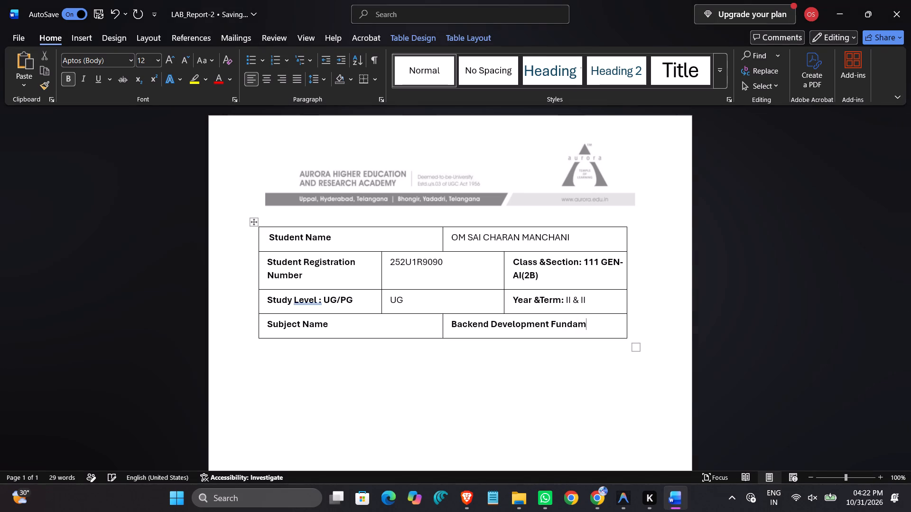
pyautogui.write('eta')
pyautogui.press('BackSpace')
pyautogui.press('BackSpace')
pyautogui.write('ntals')
# Add a "GitHub Link:" line a few lines below the student details table and paste the copied lab-02 README URL after it.
pyautogui.scroll(-3, 531, 326)
pyautogui.scroll(1, 239, 192)
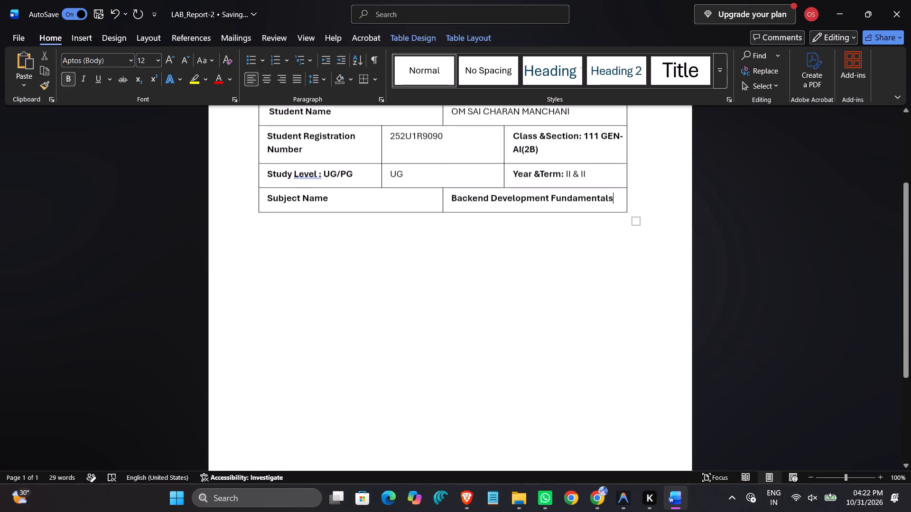
pyautogui.click(260, 277)
pyautogui.press('Return')
pyautogui.press('Return')
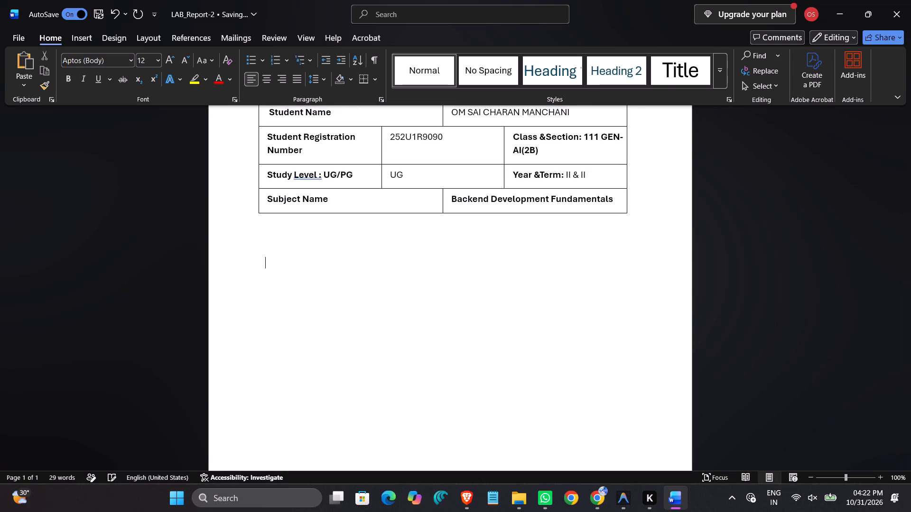
pyautogui.write('Git')
pyautogui.write('Hub Link:')
pyautogui.press('space')
pyautogui.press('super+v')
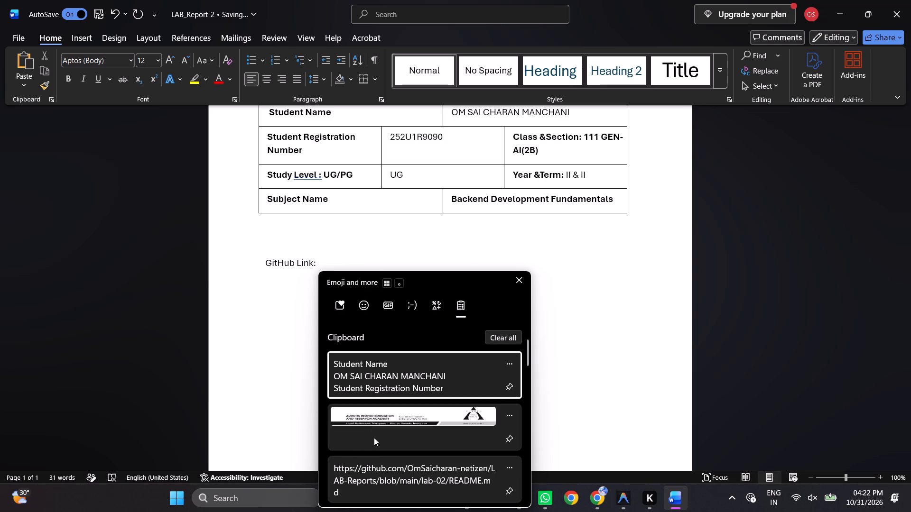
pyautogui.click(381, 469)
pyautogui.hotkey('ctrl', 'v')
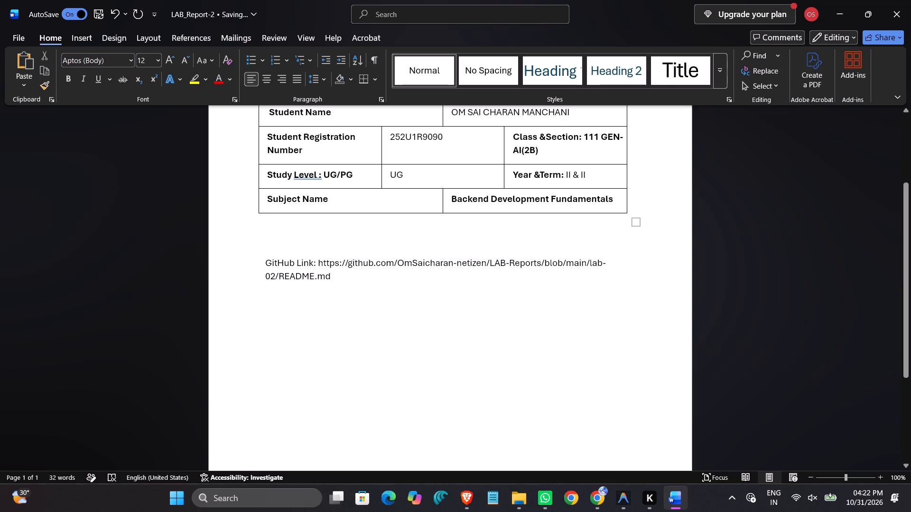
# Move the README URL onto its own line below "GitHub Link:" and turn the whole URL into a hyperlink.
pyautogui.click(320, 262)
pyautogui.press('Return')
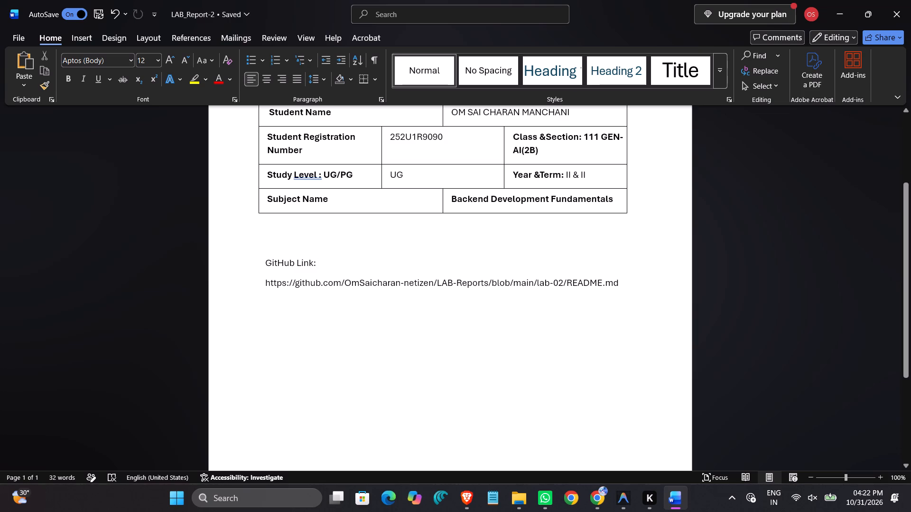
pyautogui.moveTo(264, 283); pyautogui.dragTo(483, 287)
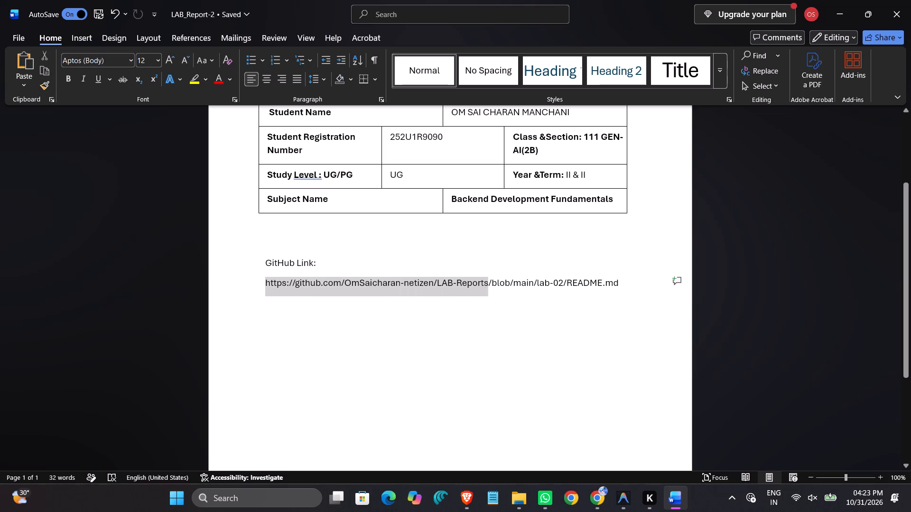
pyautogui.moveTo(483, 287); pyautogui.dragTo(570, 287)
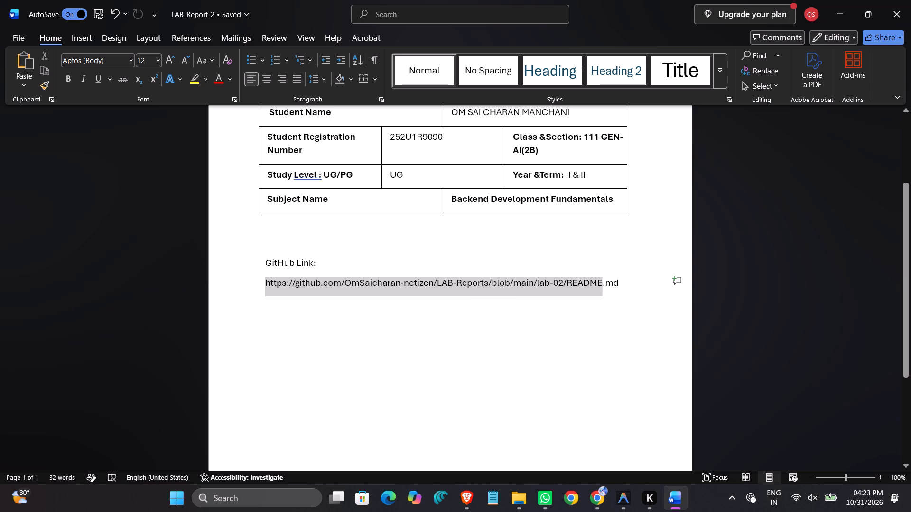
pyautogui.moveTo(570, 287); pyautogui.dragTo(627, 287)
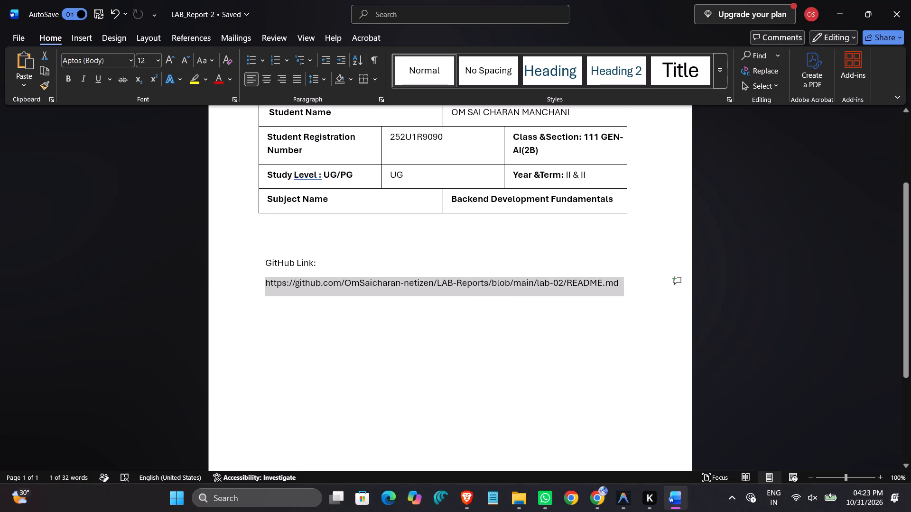
pyautogui.hotkey('ctrl', 'k')
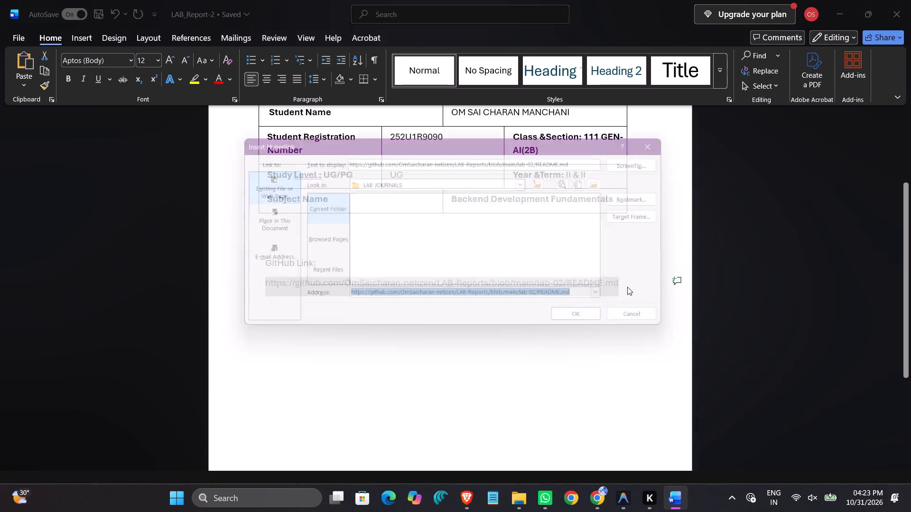
pyautogui.press('Return')
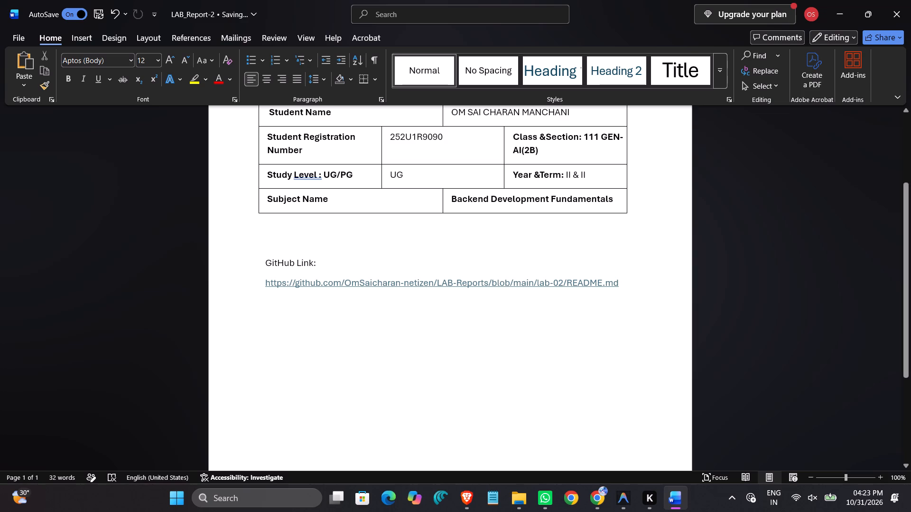
# Save LAB_Report-2 and close the document.
pyautogui.click(100, 11)
pyautogui.scroll(1, 361, 167)
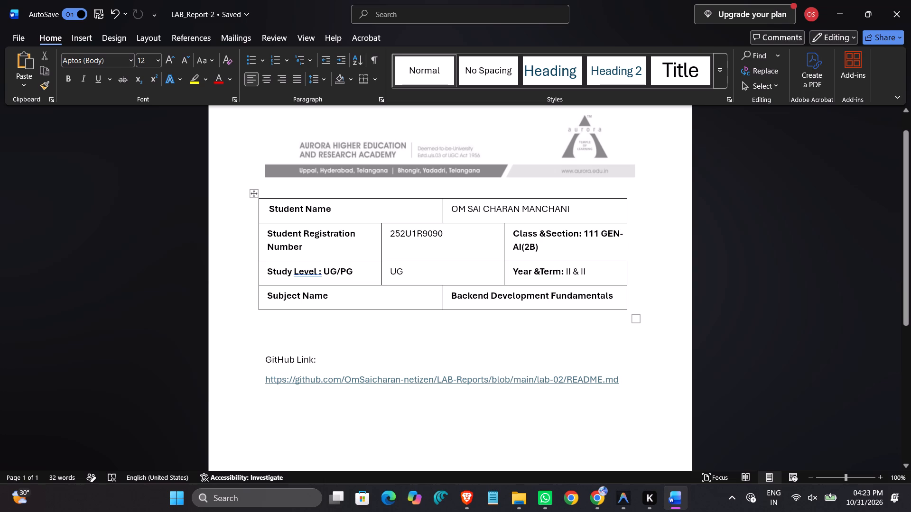
pyautogui.click(910, 0)
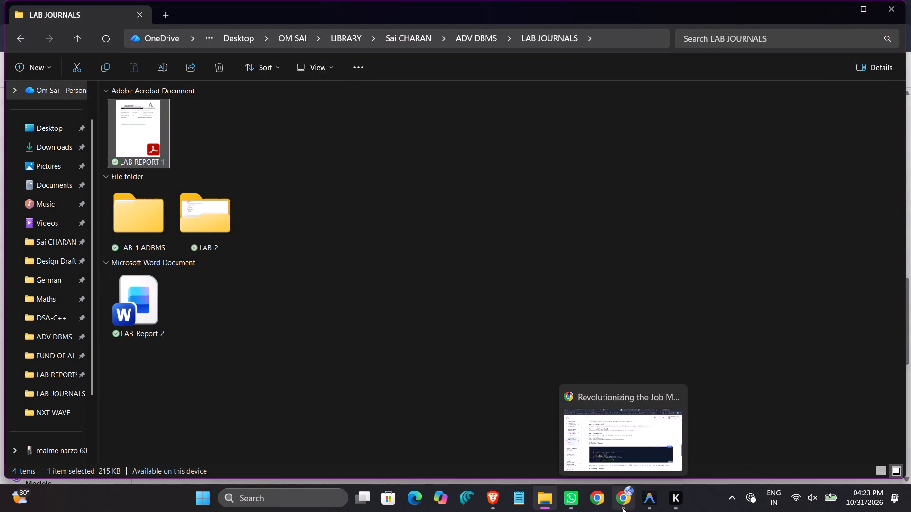
# Switch to Chrome, close the GitHub lab-02 README page and open the iLovePDF Word to PDF converter in a new tab.
pyautogui.click(623, 507)
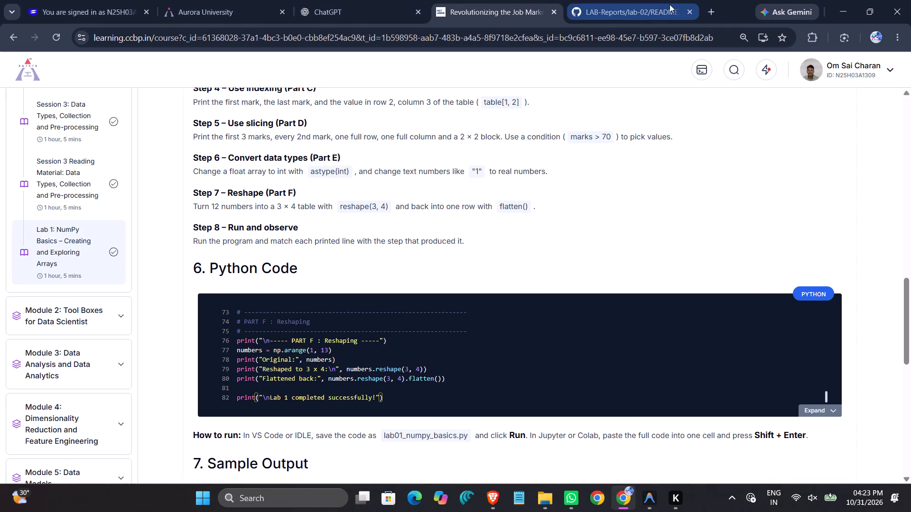
pyautogui.click(673, 4)
pyautogui.click(688, 12)
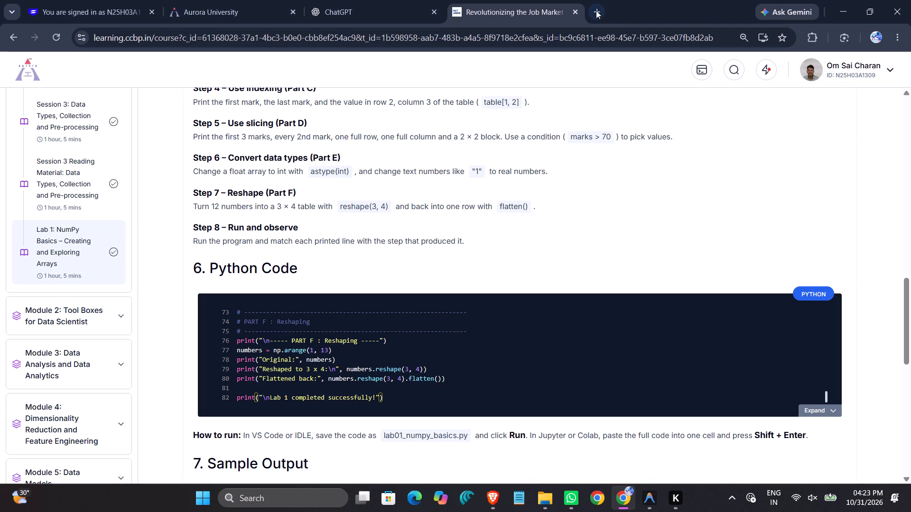
pyautogui.click(594, 10)
pyautogui.click(472, 344)
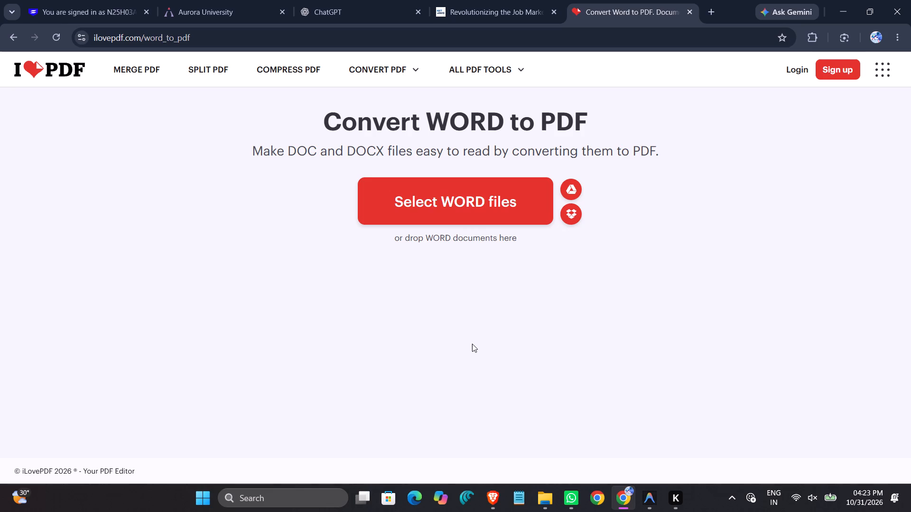
# Select the LAB_Report-2 Word file from ADV DBMS > LAB JOURNALS and convert it to PDF.
pyautogui.click(454, 198)
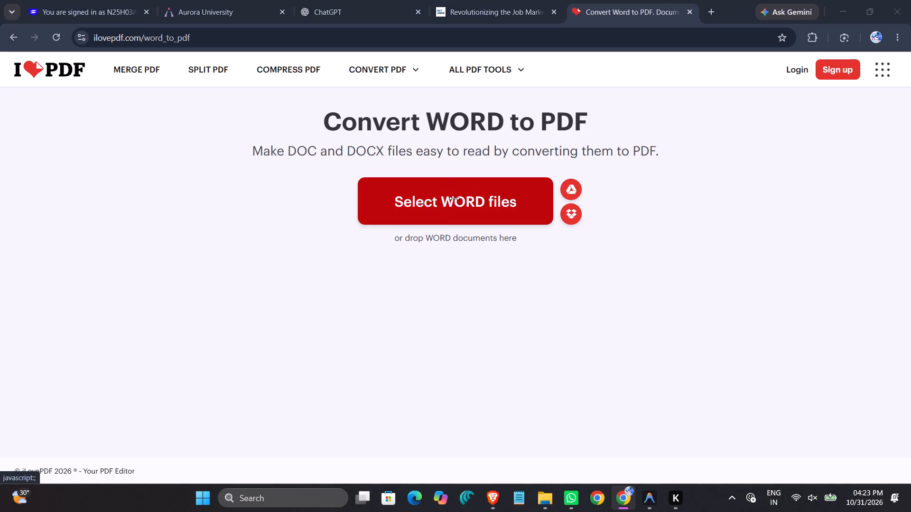
pyautogui.scroll(-2, 46, 186)
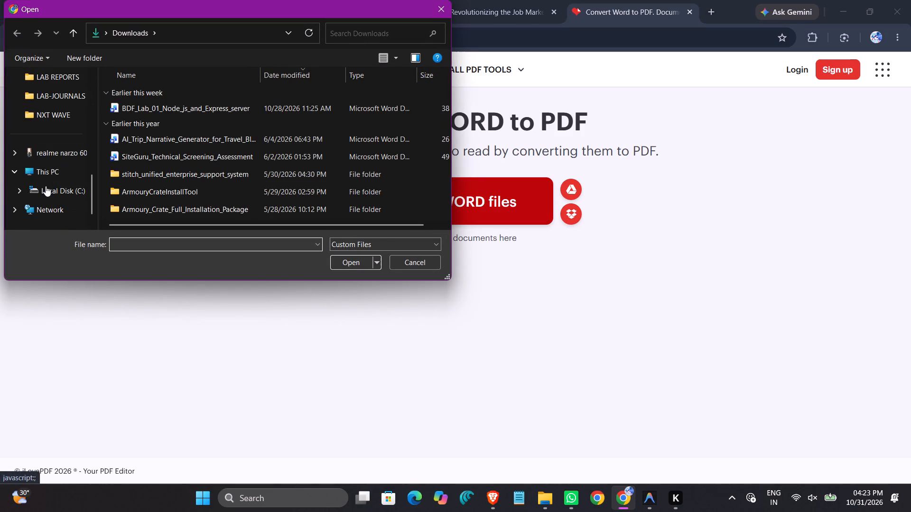
pyautogui.scroll(1, 46, 135)
pyautogui.scroll(-3, 42, 180)
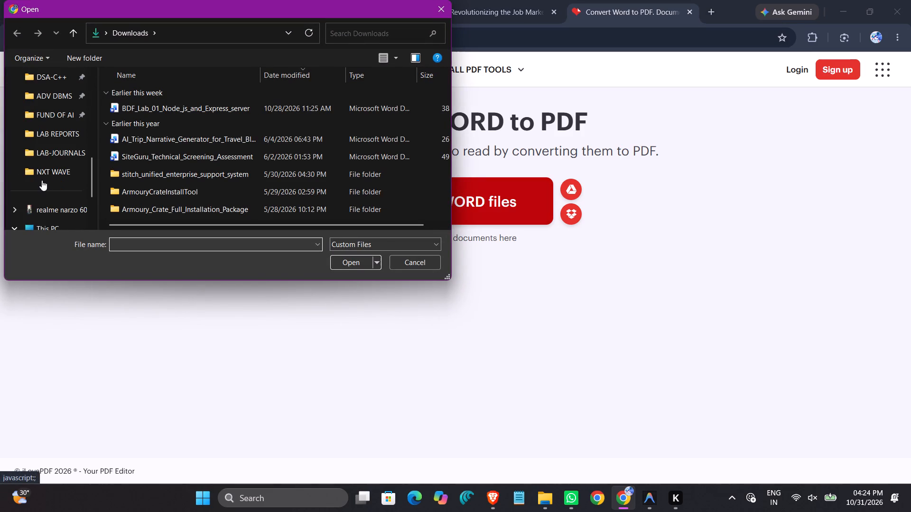
pyautogui.click(55, 90)
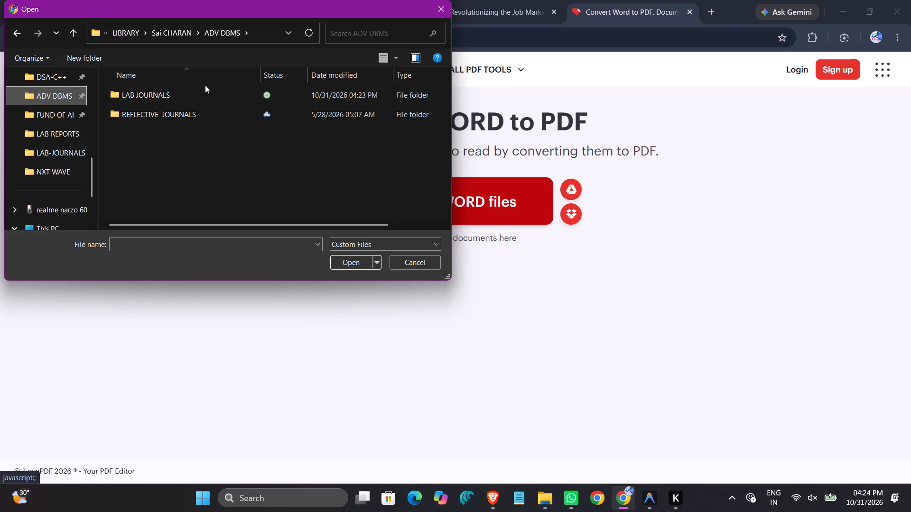
pyautogui.click(205, 85)
pyautogui.doubleClick(208, 93)
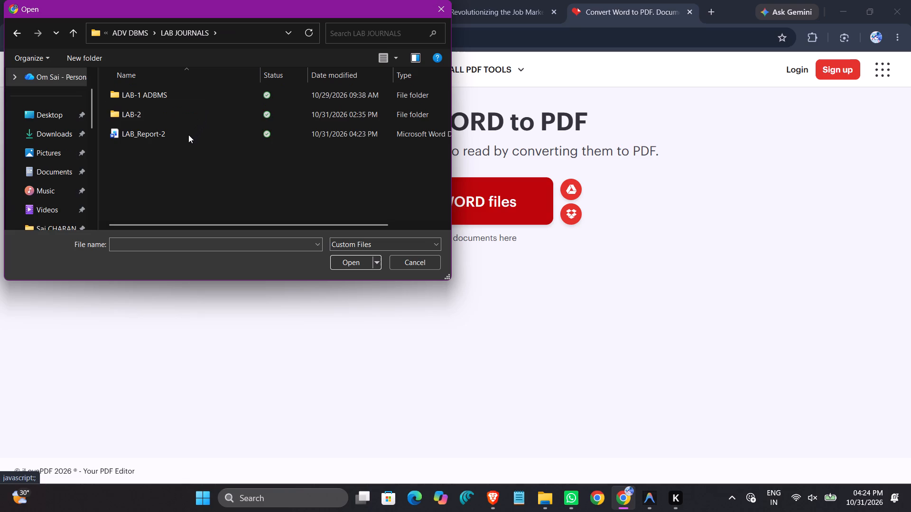
pyautogui.doubleClick(188, 135)
pyautogui.click(763, 464)
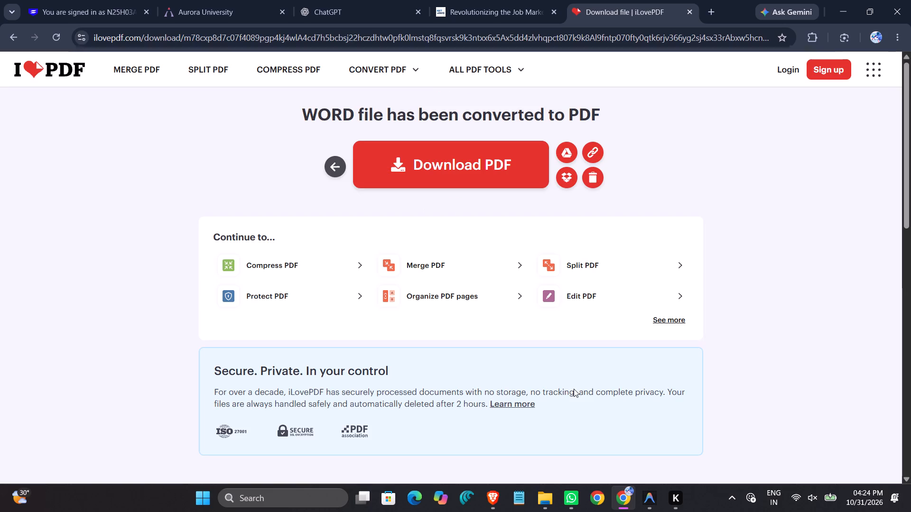
# Download the converted LAB_Report-2 PDF and close its Acrobat window.
pyautogui.click(484, 164)
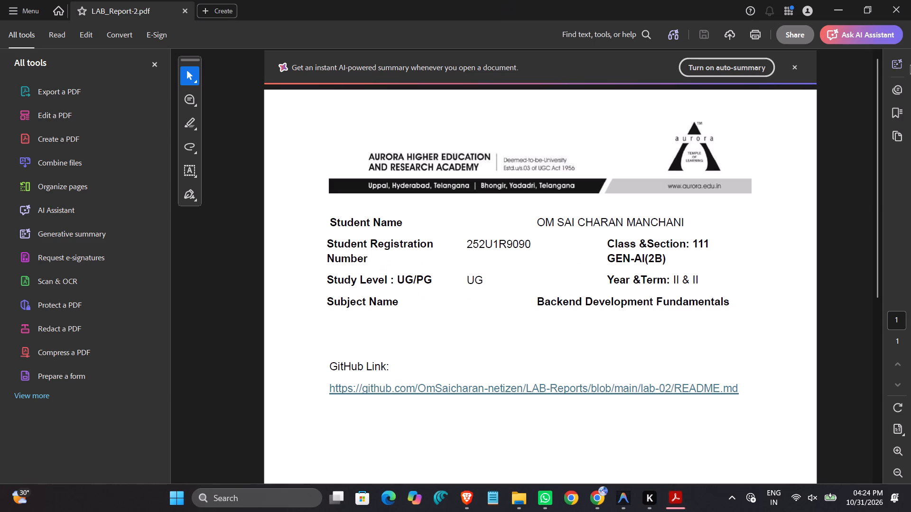
pyautogui.click(910, 5)
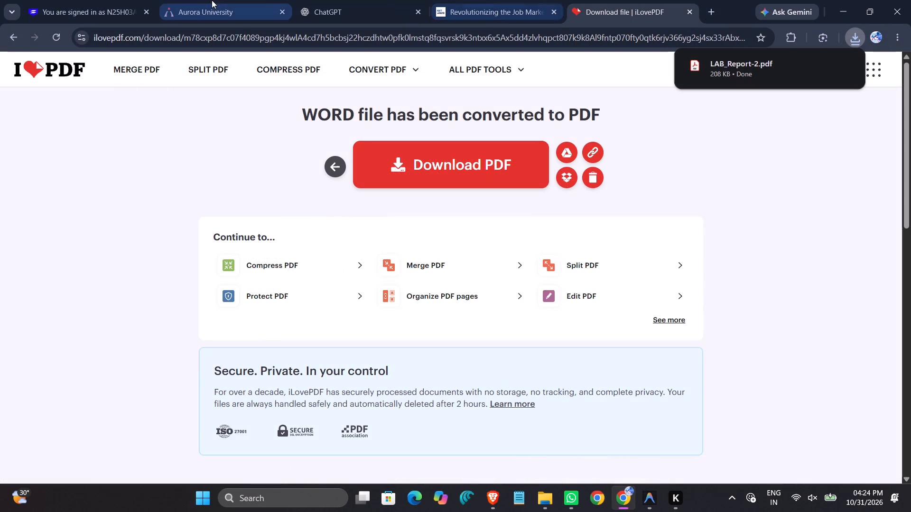
# On the Aurora University assessments page, leave Foundations of Data Science and open the Backend Development Fundamentals assessments.
pyautogui.click(196, 0)
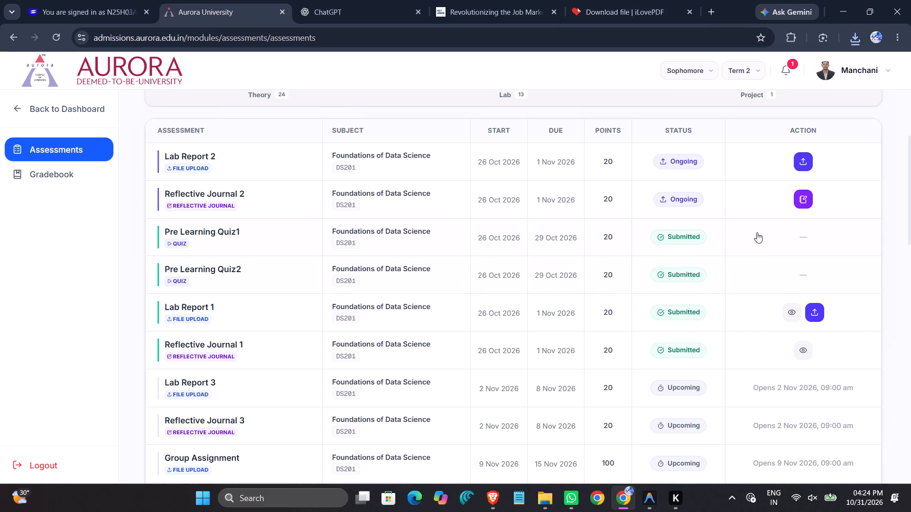
pyautogui.scroll(1, 542, 224)
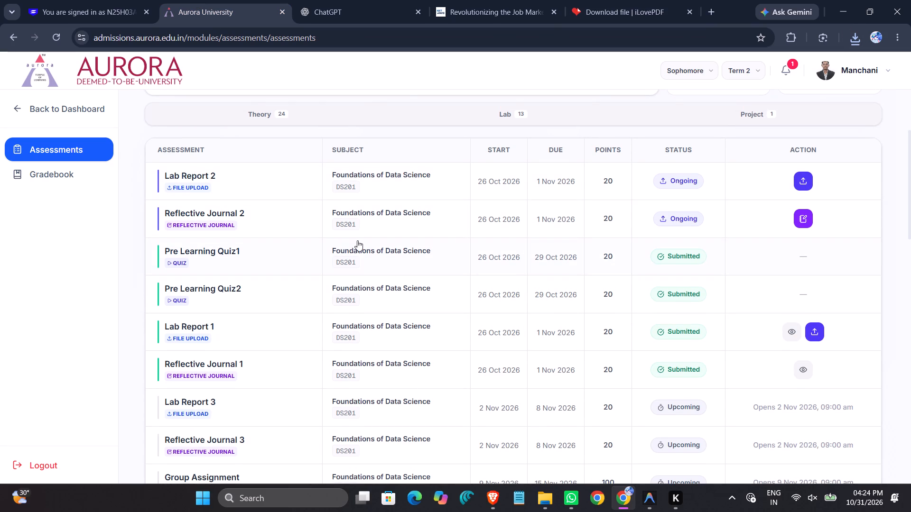
pyautogui.scroll(1, 357, 240)
pyautogui.scroll(1, 282, 143)
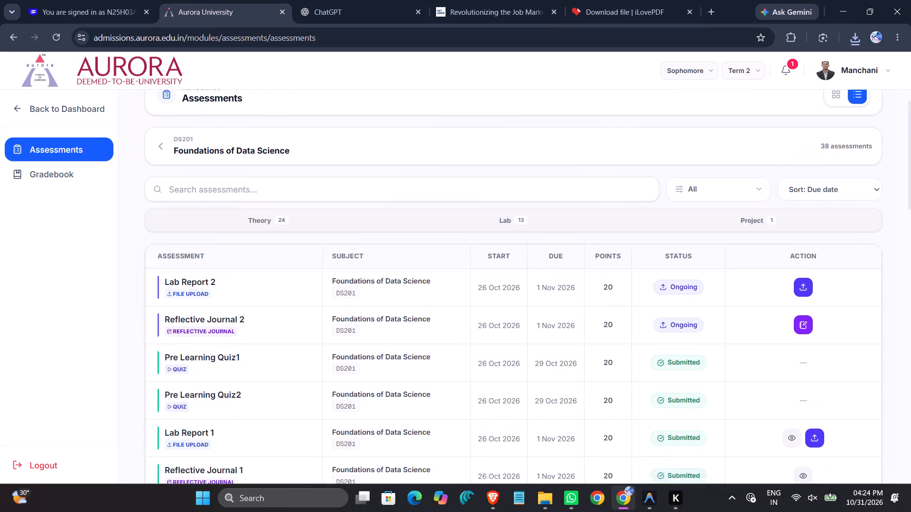
pyautogui.scroll(1, 282, 143)
pyautogui.click(159, 158)
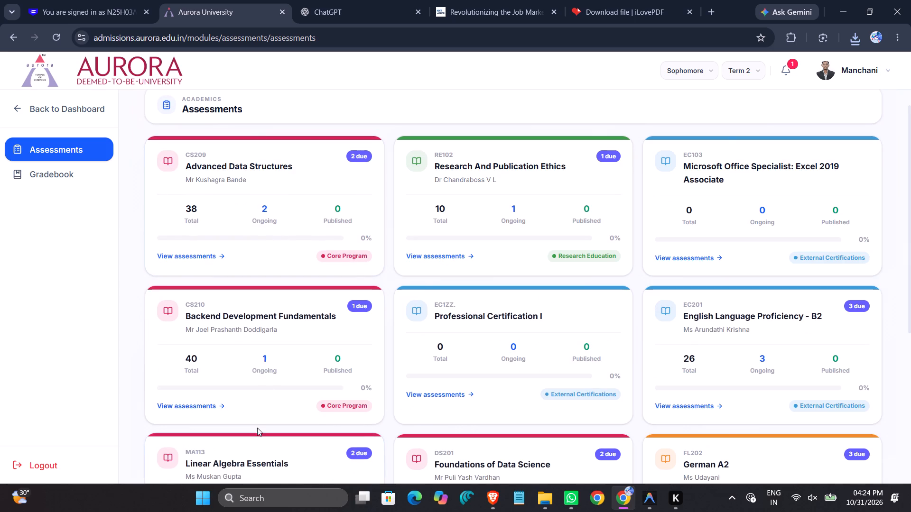
pyautogui.click(280, 337)
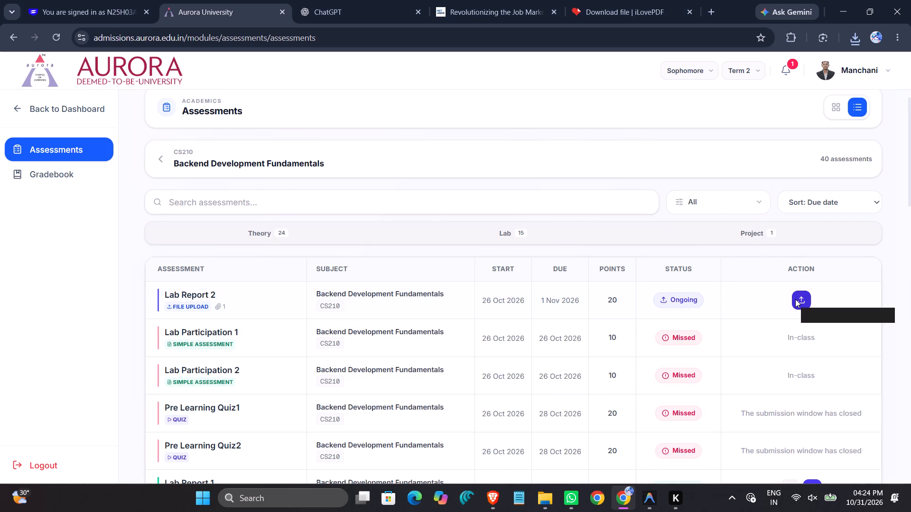
# Upload the LAB_Report-2 PDF from Downloads as the Lab Report 2 submission and check its entry in the assessment list.
pyautogui.click(795, 299)
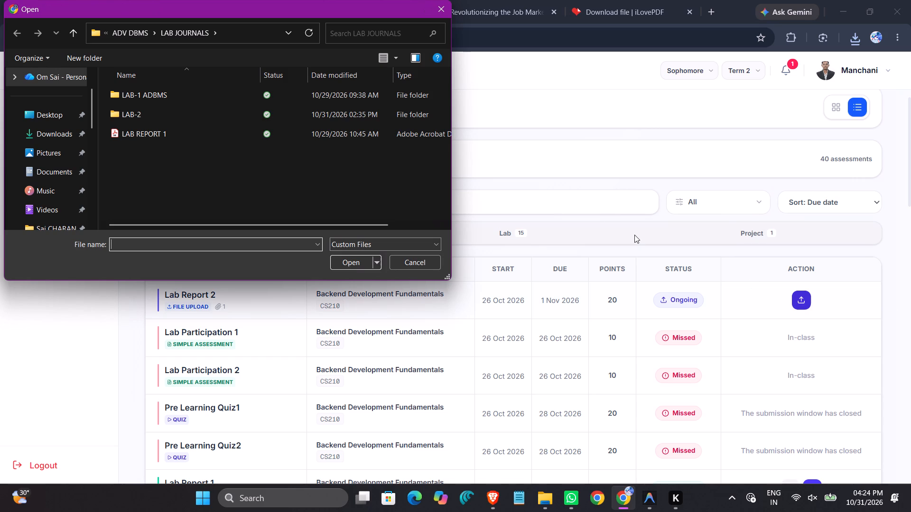
pyautogui.click(63, 131)
pyautogui.click(179, 106)
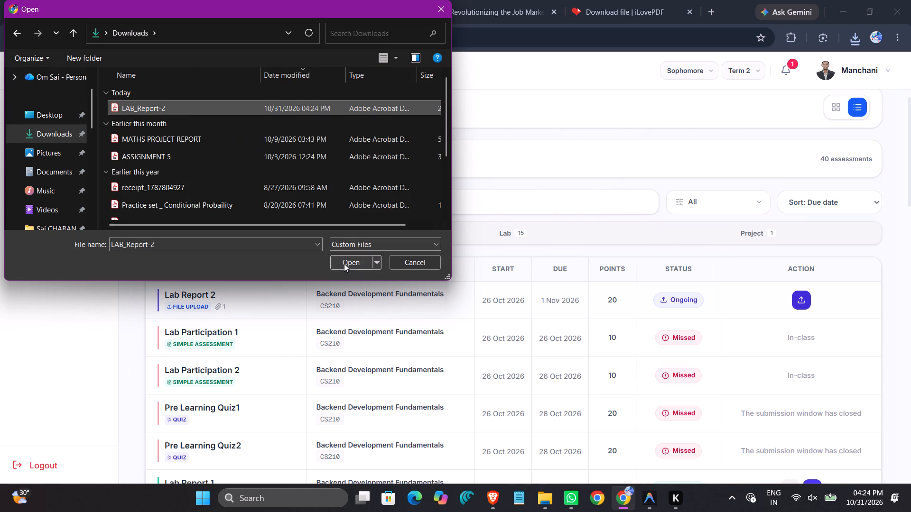
pyautogui.click(344, 264)
pyautogui.scroll(-1, 537, 369)
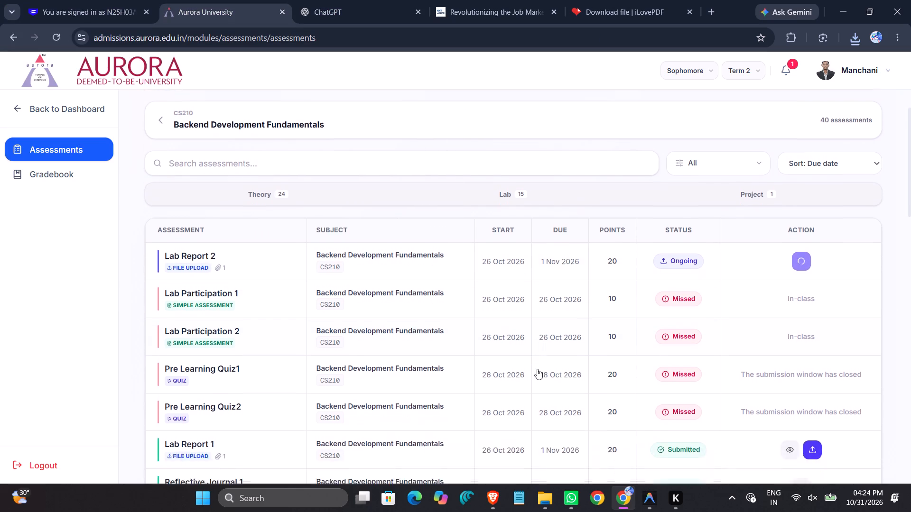
pyautogui.scroll(-2, 537, 369)
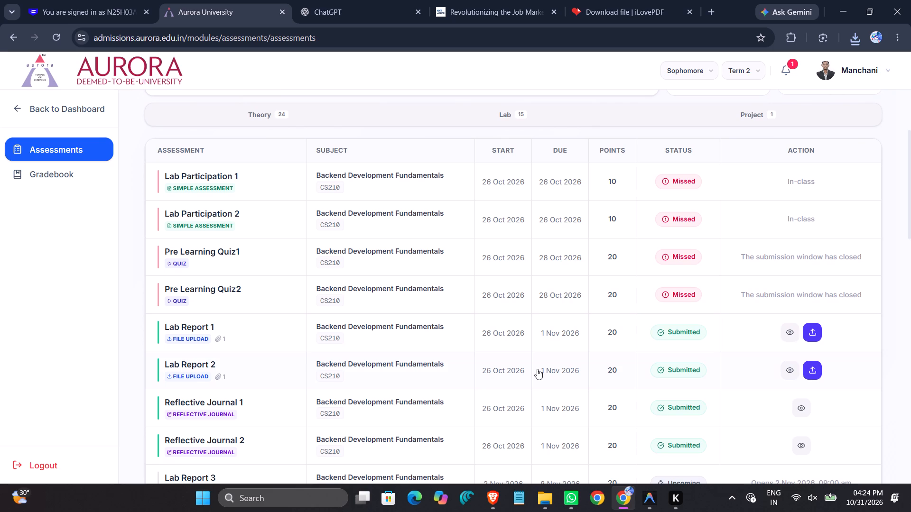